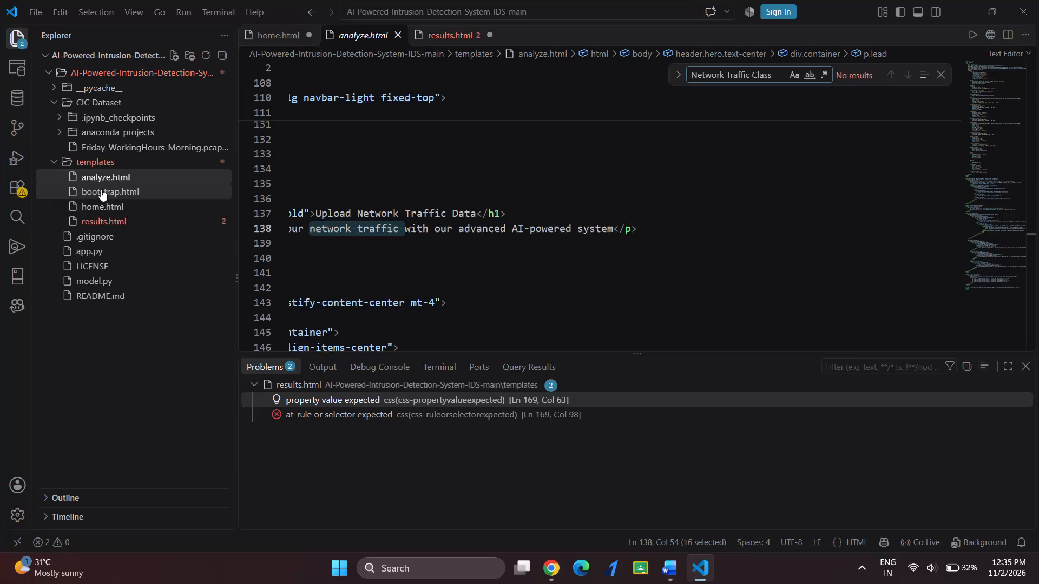
Search bootstrap.html and results.html for the text "Network Traffic Class".
{"action": "left_click", "coordinate": [73, 191]}
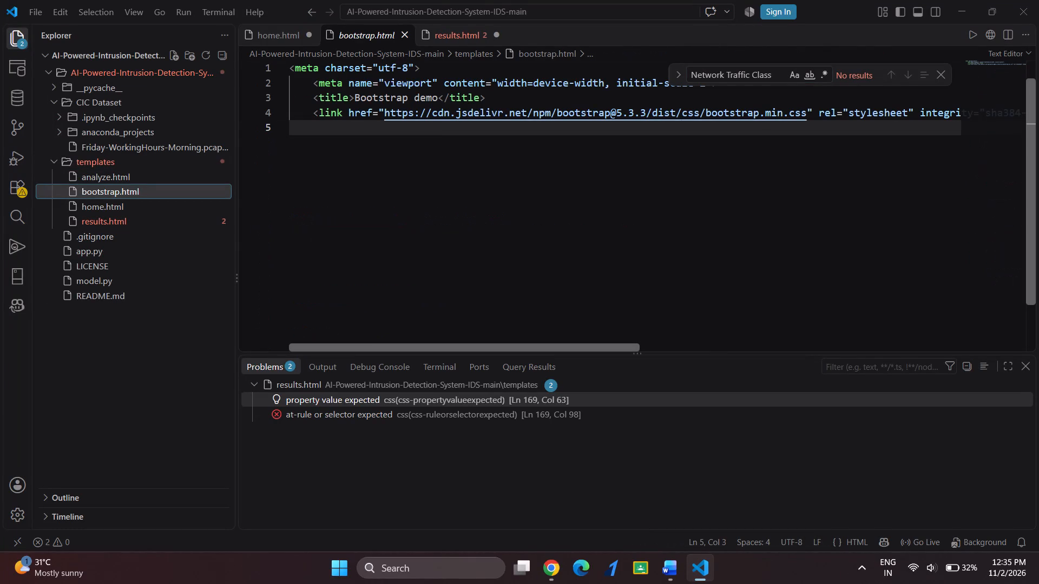
{"action": "left_click", "coordinate": [717, 78]}
{"action": "key", "text": "Return"}
{"action": "key", "text": "Return"}
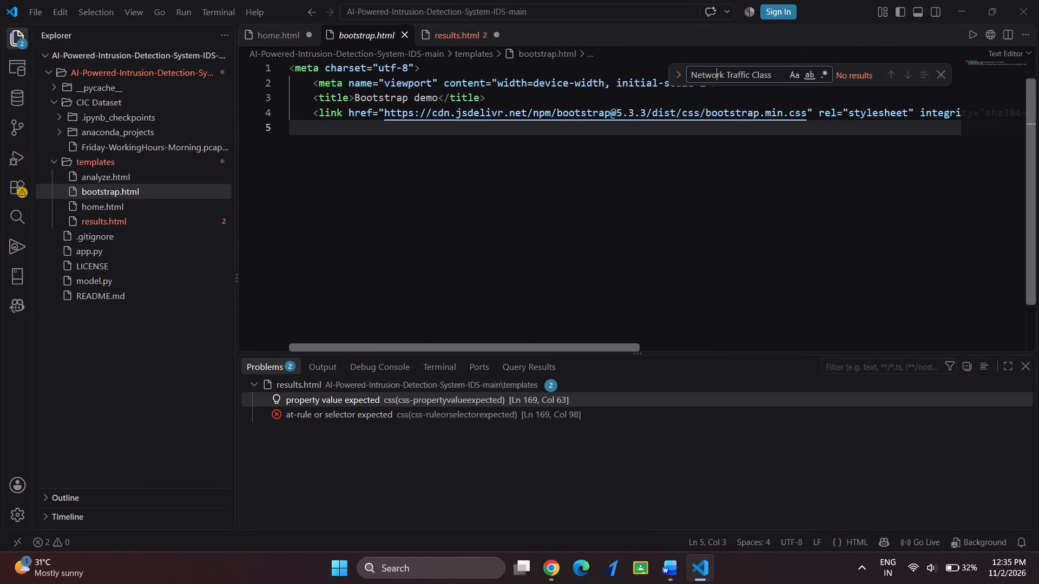
{"action": "left_click", "coordinate": [120, 217]}
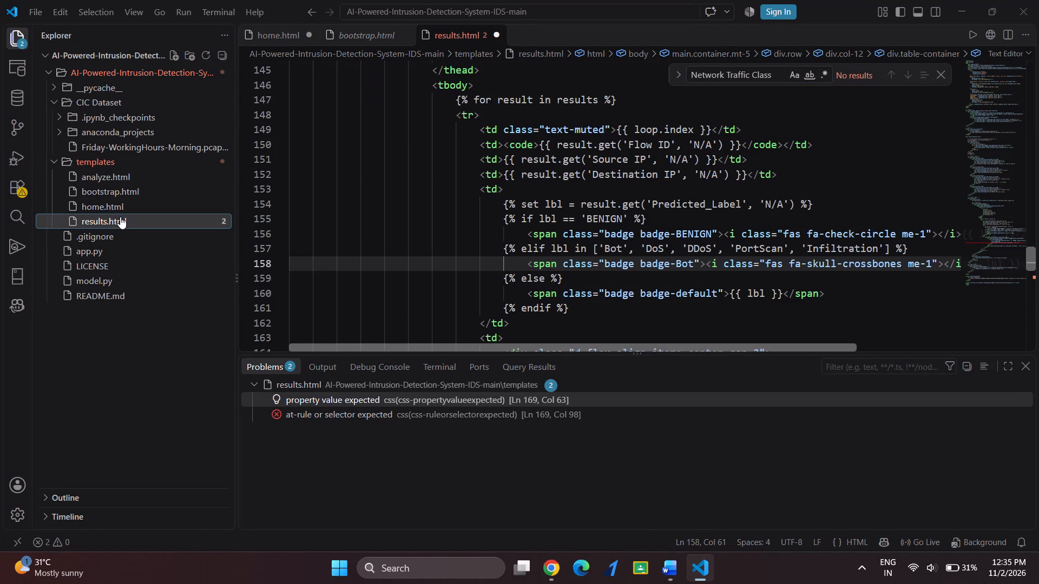
{"action": "left_click", "coordinate": [741, 77]}
{"action": "key", "text": "Return"}
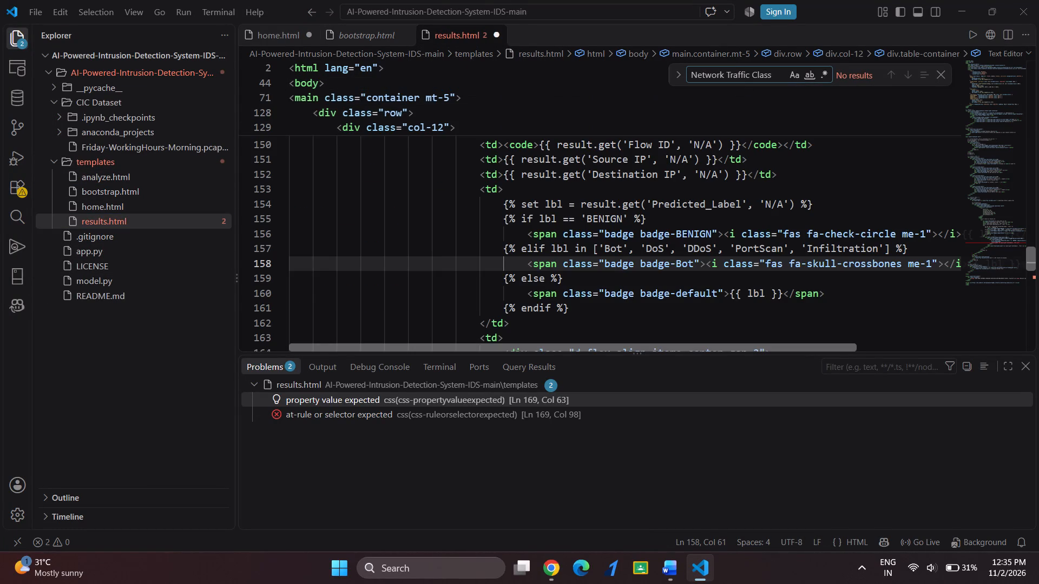
Save the pending changes in home.html.
{"action": "left_click", "coordinate": [284, 34]}
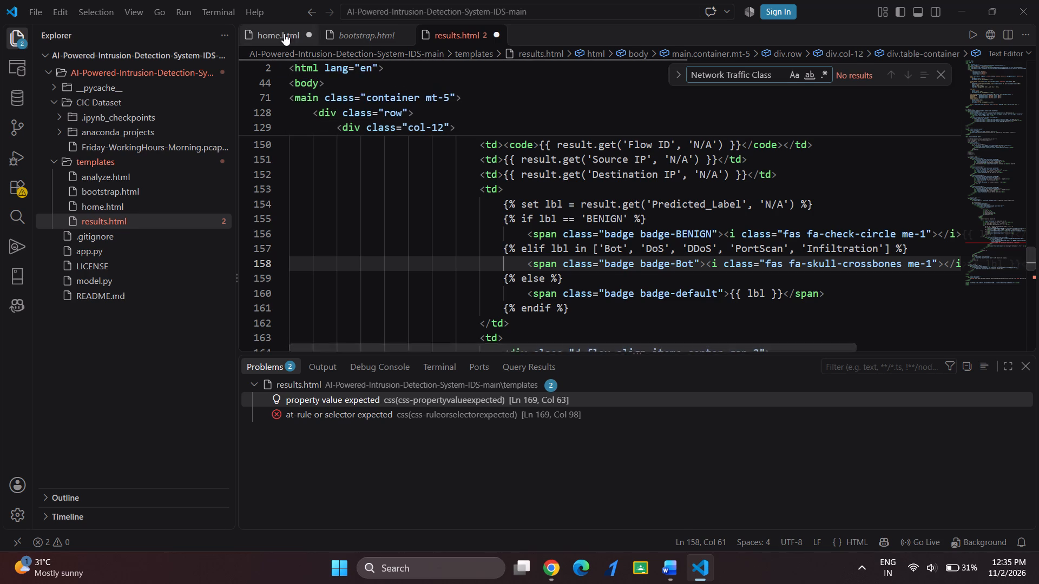
{"action": "left_click", "coordinate": [513, 161]}
{"action": "left_click", "coordinate": [407, 144]}
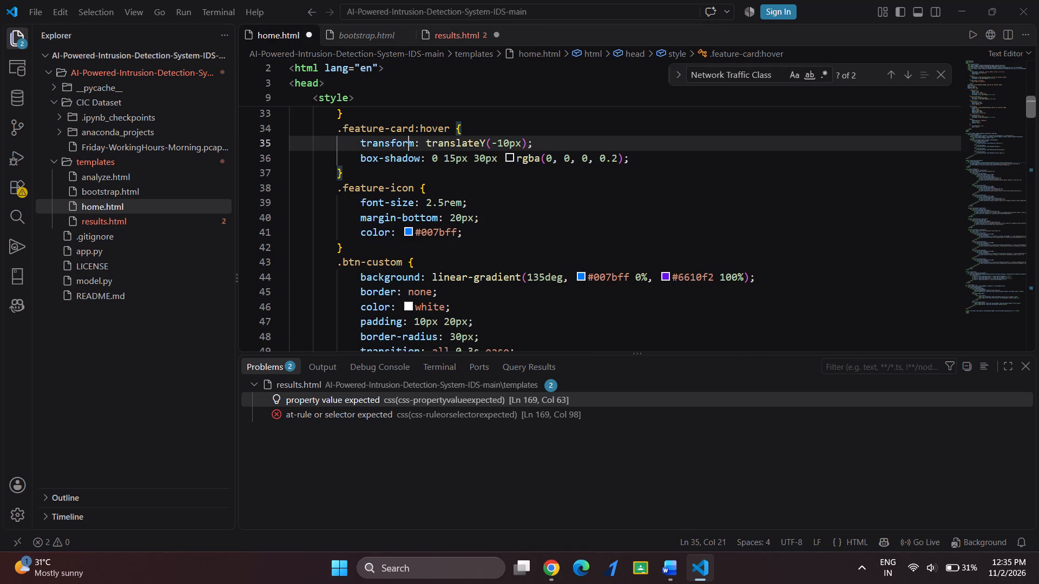
{"action": "key", "text": "ctrl+s"}
{"action": "key", "text": "ctrl+s"}
{"action": "key", "text": "ctrl+s"}
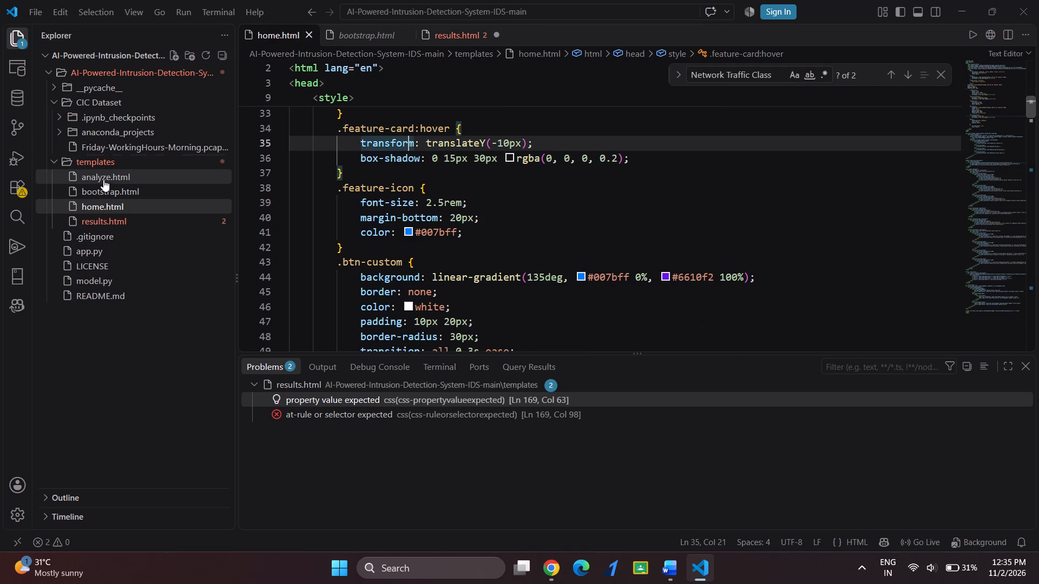
Save analyze.html, bootstrap.html and results.html in the templates folder, and save home.html once more.
{"action": "left_click", "coordinate": [103, 180]}
{"action": "left_click", "coordinate": [515, 184]}
{"action": "key", "text": "ctrl+s"}
{"action": "key", "text": "ctrl+s"}
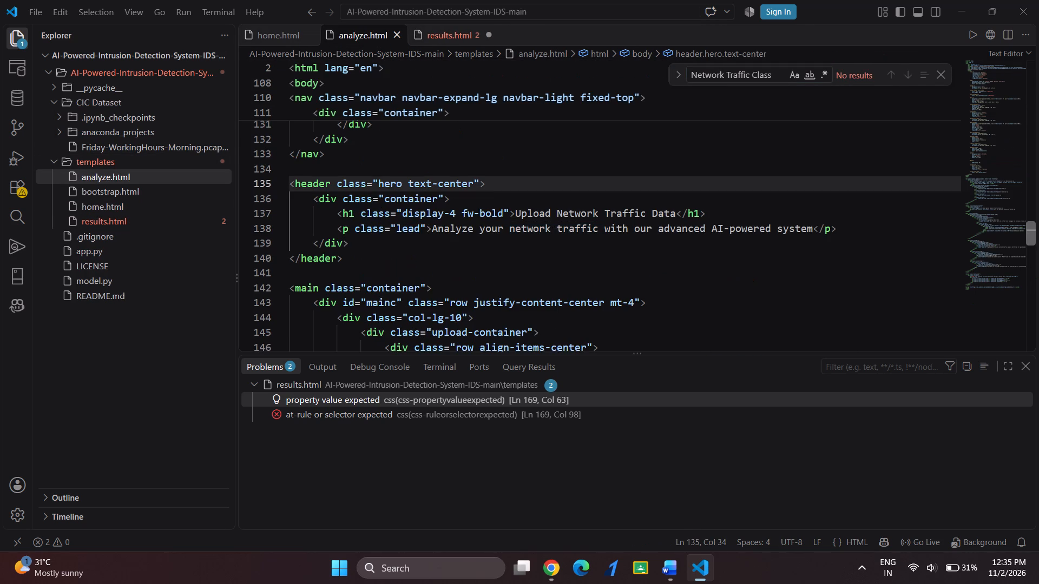
{"action": "left_click", "coordinate": [126, 195]}
{"action": "left_click", "coordinate": [586, 233]}
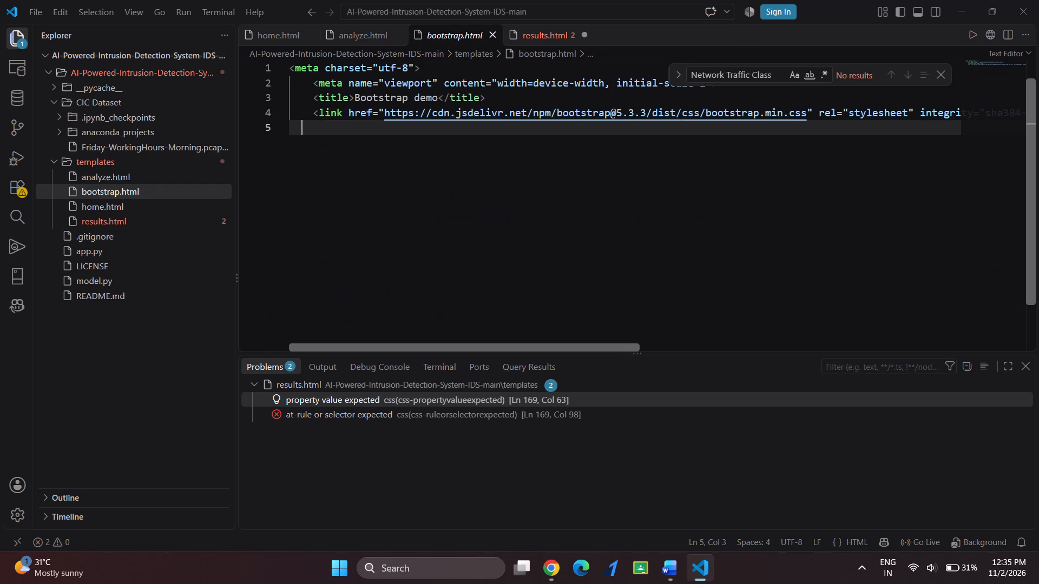
{"action": "key", "text": "ctrl+s"}
{"action": "left_click", "coordinate": [107, 222]}
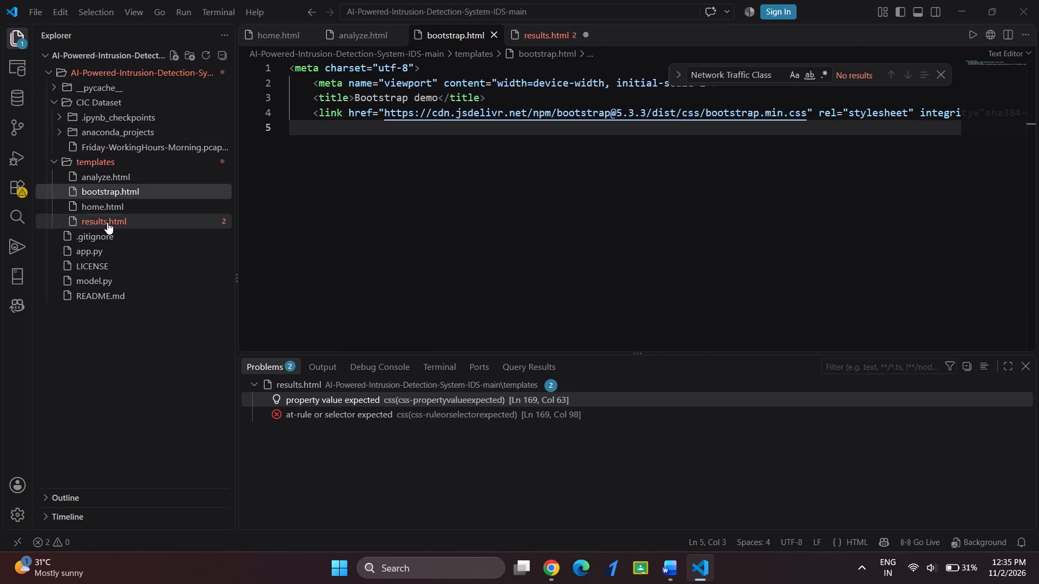
{"action": "left_click", "coordinate": [553, 239]}
{"action": "key", "text": "ctrl+s"}
{"action": "key", "text": "ctrl+s"}
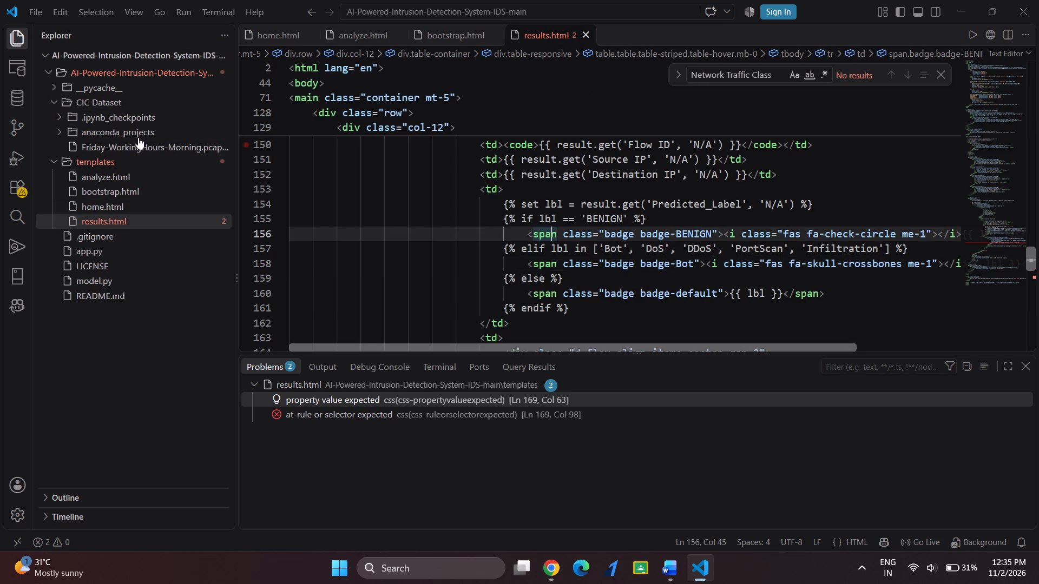
{"action": "left_click", "coordinate": [112, 210]}
{"action": "left_click", "coordinate": [540, 235]}
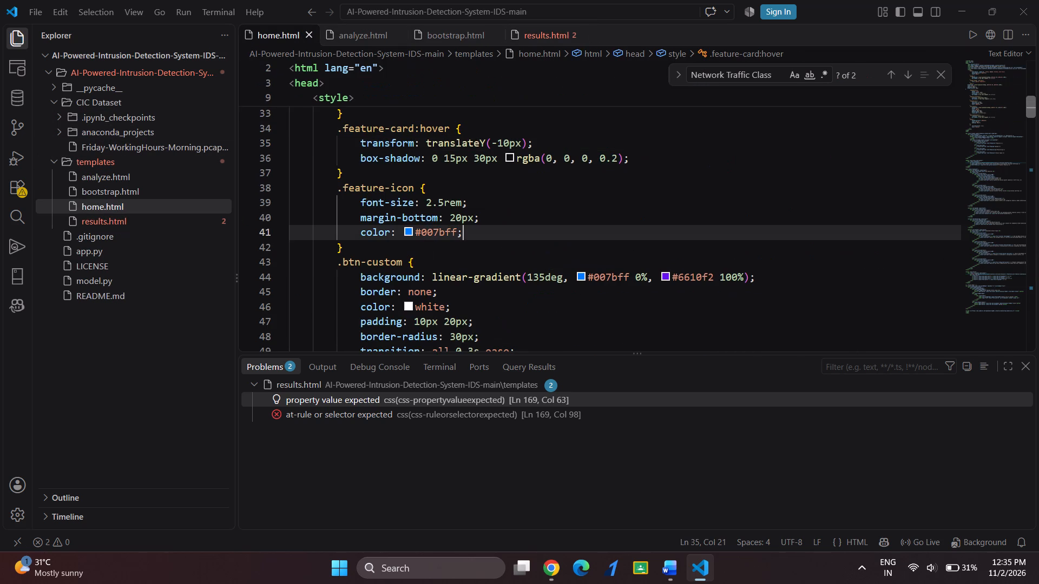
{"action": "key", "text": "ctrl+s"}
{"action": "key", "text": "ctrl+s"}
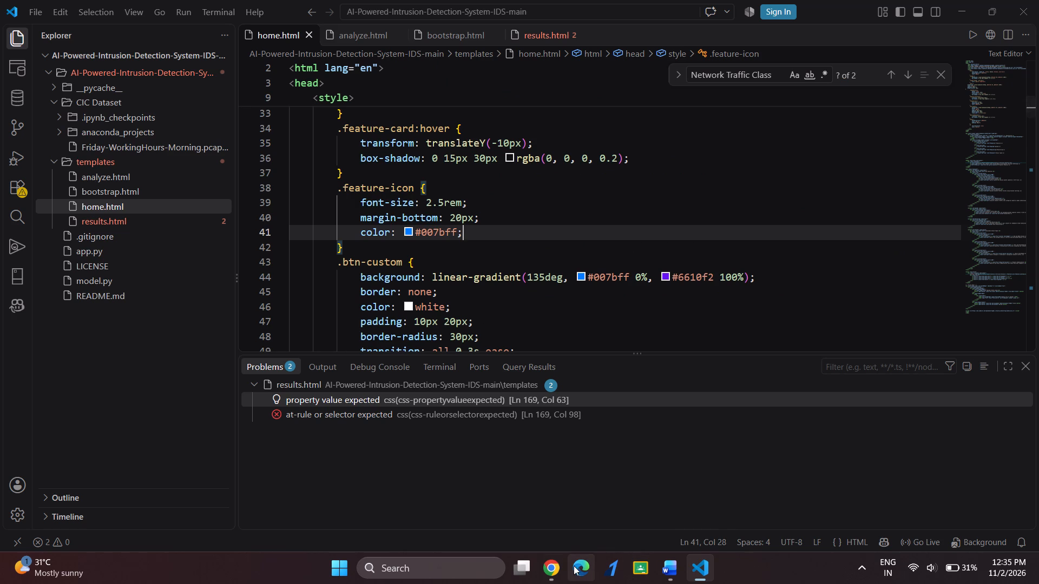
Switch to Google Chrome and reload the web app's home page at 127.0.0.1:5000.
{"action": "left_click", "coordinate": [560, 566]}
{"action": "left_click", "coordinate": [71, 49]}
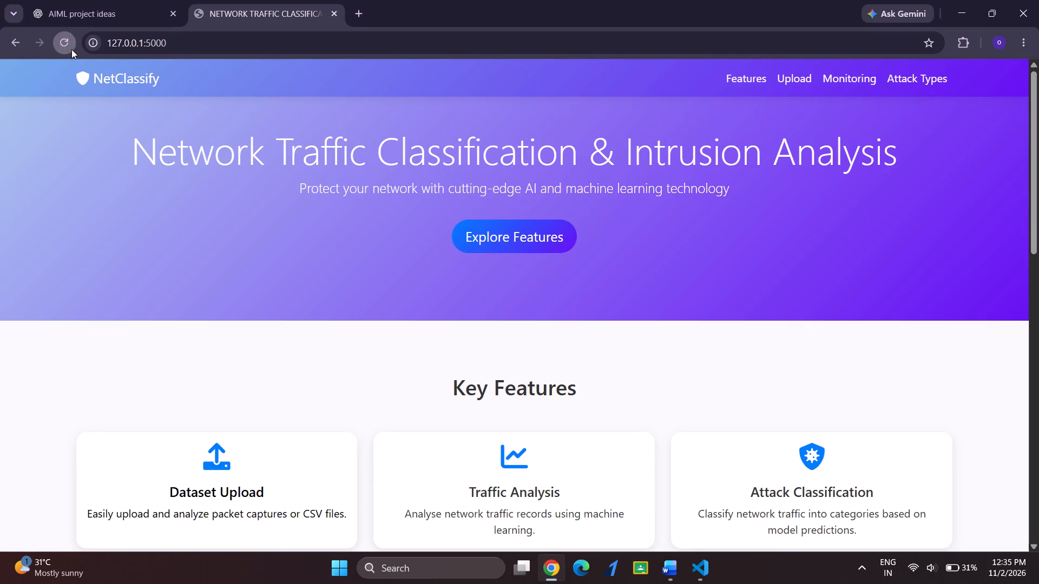
{"action": "triple_click", "coordinate": [71, 49]}
{"action": "triple_click", "coordinate": [71, 49]}
{"action": "double_click", "coordinate": [71, 49]}
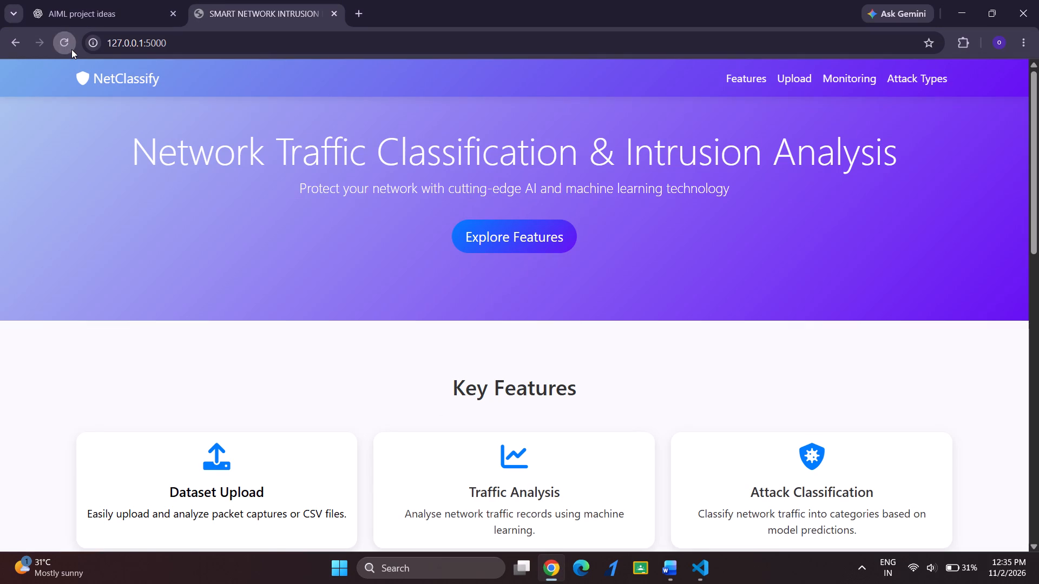
{"action": "triple_click", "coordinate": [71, 49]}
{"action": "triple_click", "coordinate": [71, 49]}
Switch back to Visual Studio Code and close the Problems list to enlarge the home.html editor.
{"action": "left_click", "coordinate": [706, 567]}
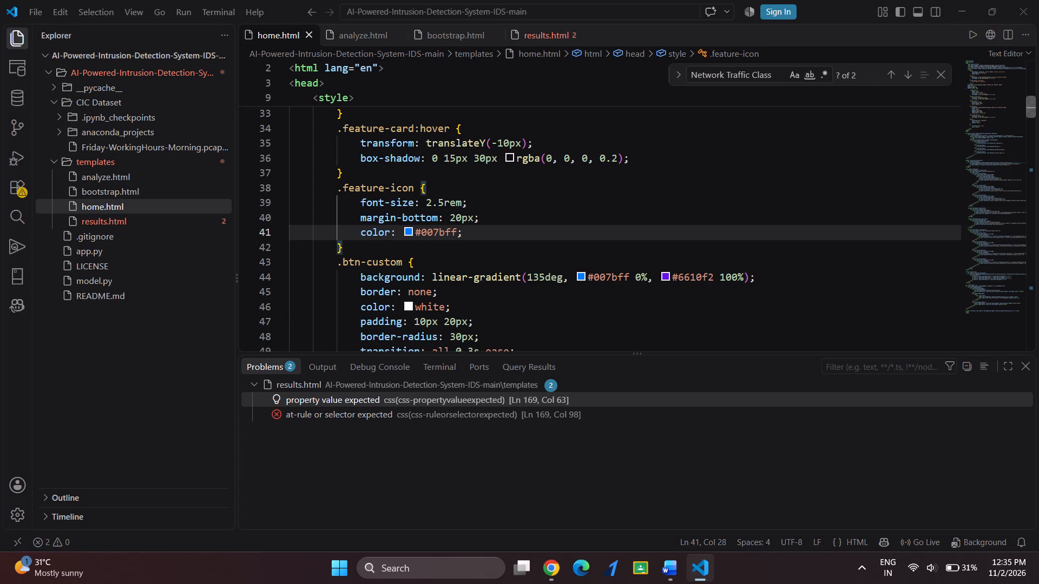
{"action": "left_click", "coordinate": [1023, 361]}
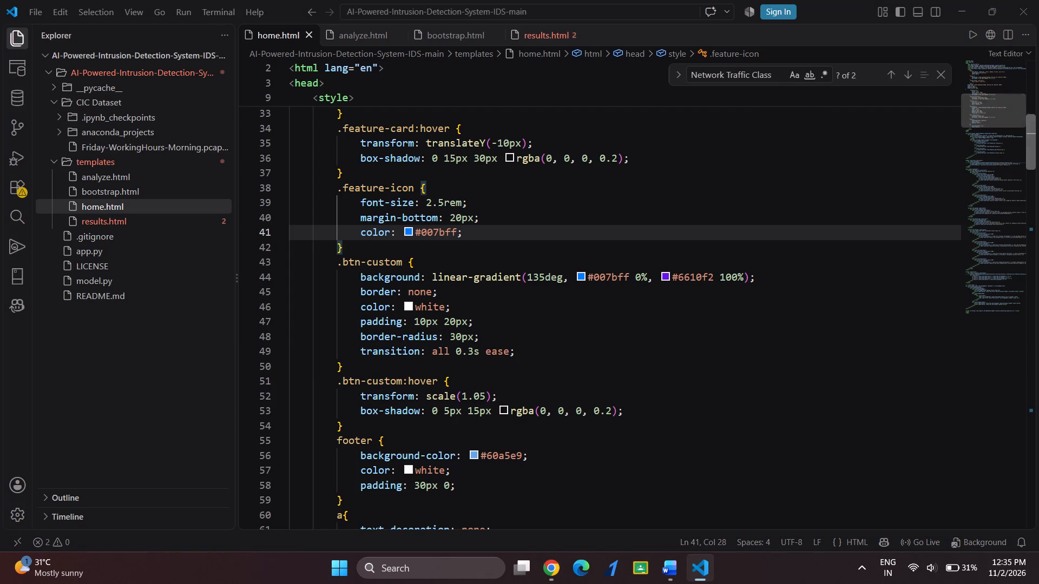
{"action": "left_click", "coordinate": [524, 238]}
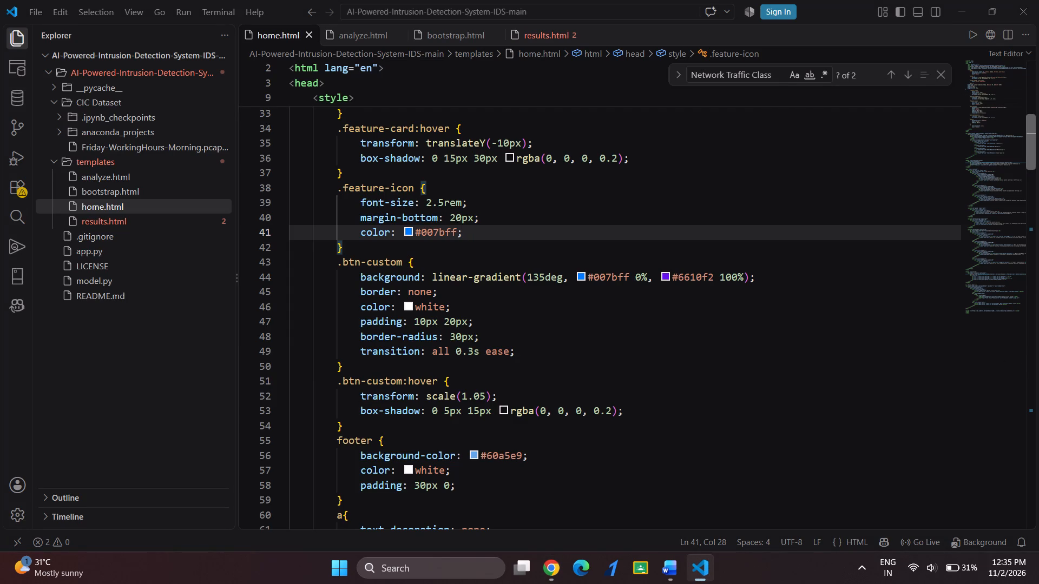
Switch to Google Chrome and examine the main heading of the NetClassify home page.
{"action": "left_click", "coordinate": [556, 566]}
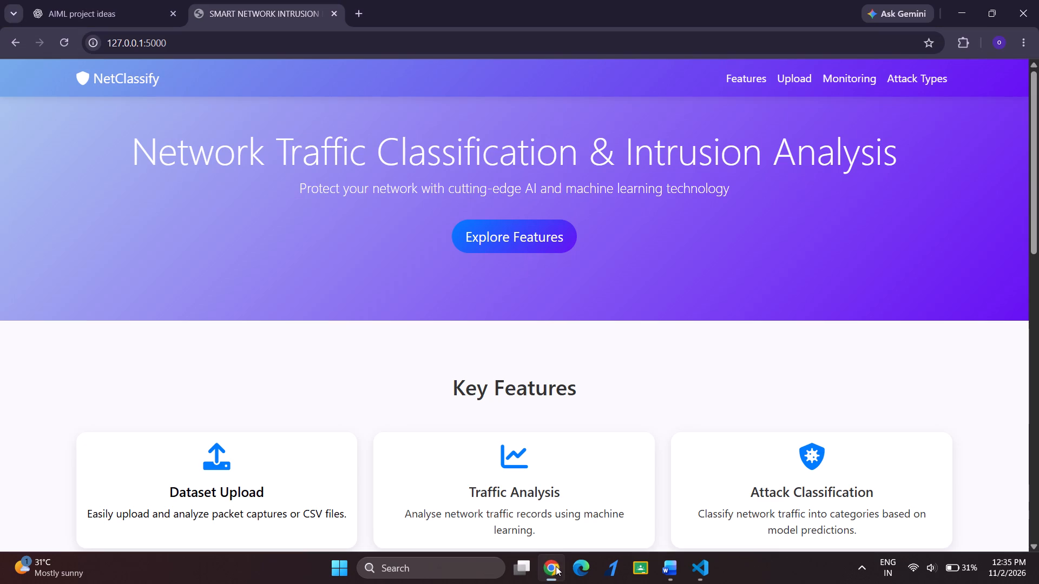
{"action": "left_click_drag", "start_coordinate": [123, 143], "coordinate": [734, 152]}
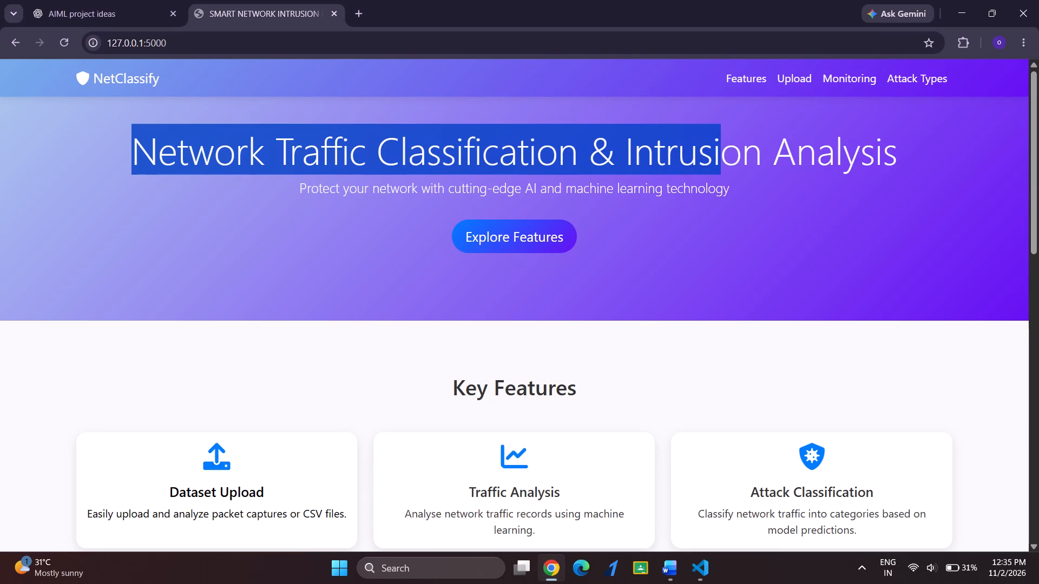
{"action": "left_click", "coordinate": [734, 152]}
{"action": "left_click", "coordinate": [877, 154]}
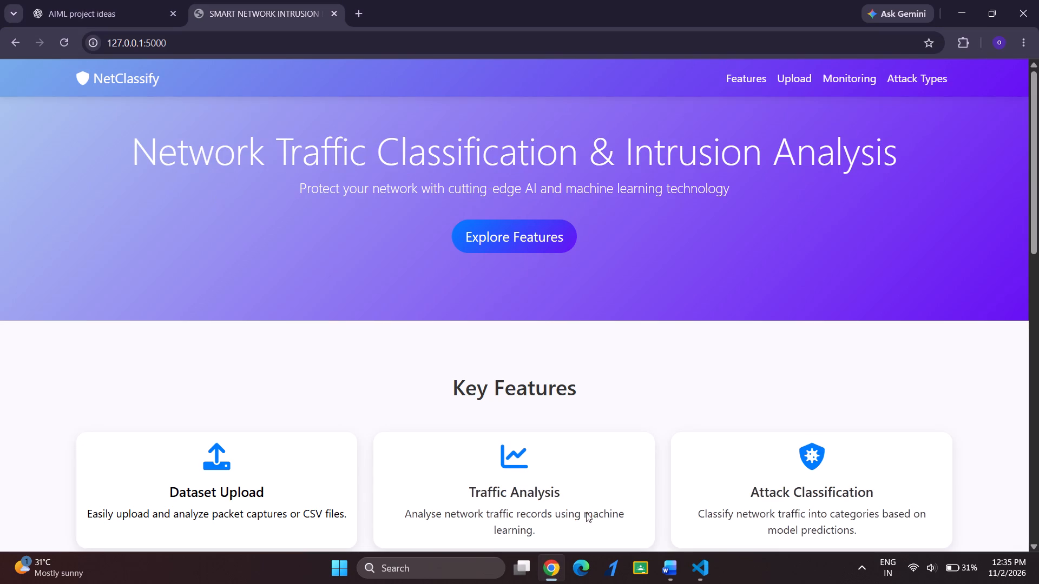
Return to Visual Studio Code, open app.py and search it for "Network Traffic Class".
{"action": "left_click", "coordinate": [715, 583]}
{"action": "left_click", "coordinate": [698, 575]}
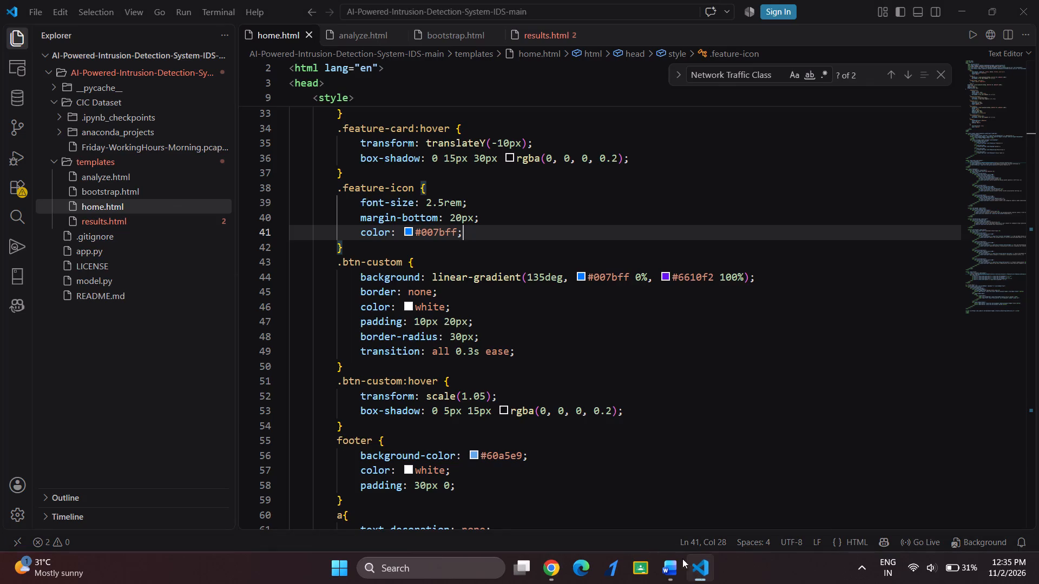
{"action": "double_click", "coordinate": [85, 208]}
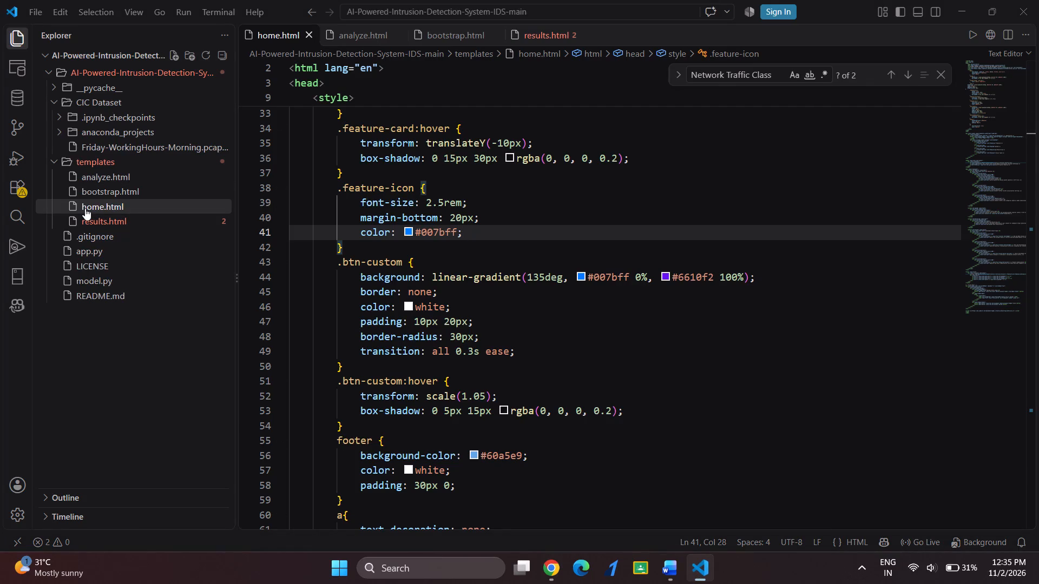
{"action": "left_click", "coordinate": [98, 254]}
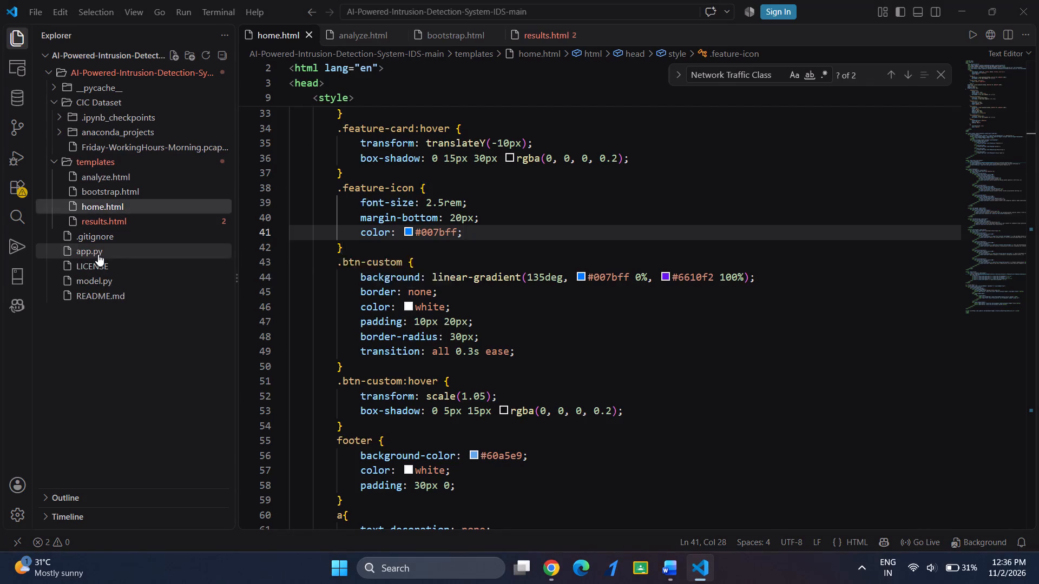
{"action": "left_click", "coordinate": [779, 78]}
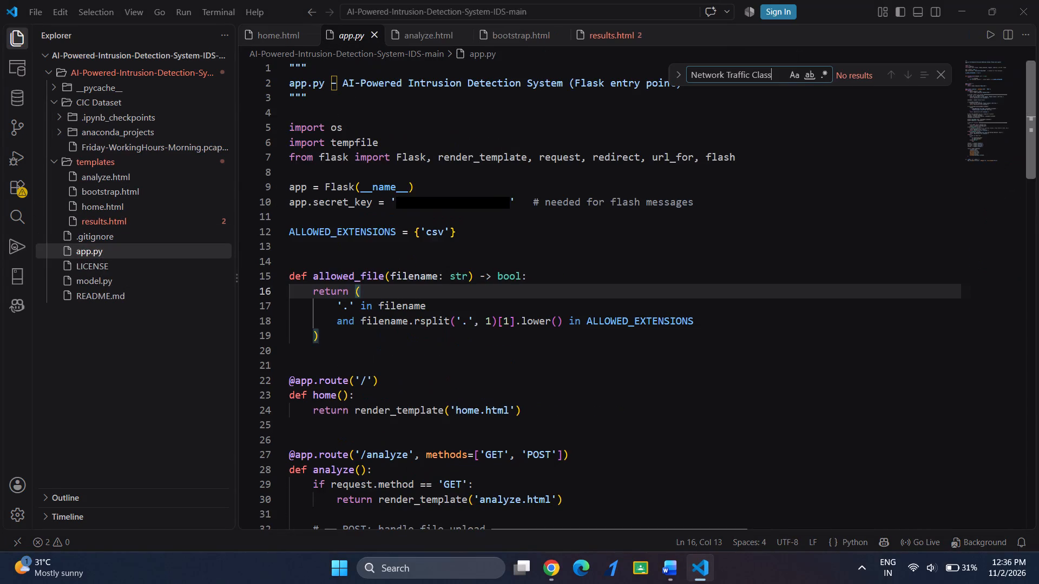
{"action": "key", "text": "Return"}
Search app.py for "NETWORK TRAFFIC CLASSIFICATION AND INTRUSION ANALYSIS", taking the phrase from the clipboard history.
{"action": "key", "text": "ctrl+a"}
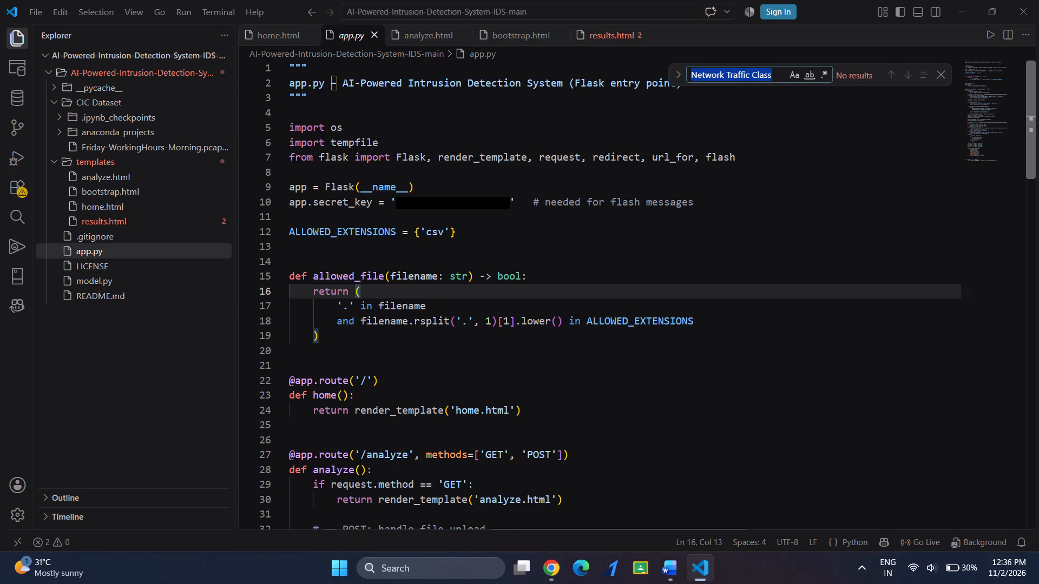
{"action": "key", "text": "super+v"}
{"action": "key", "text": "Down"}
{"action": "key", "text": "Down"}
{"action": "key", "text": "Return"}
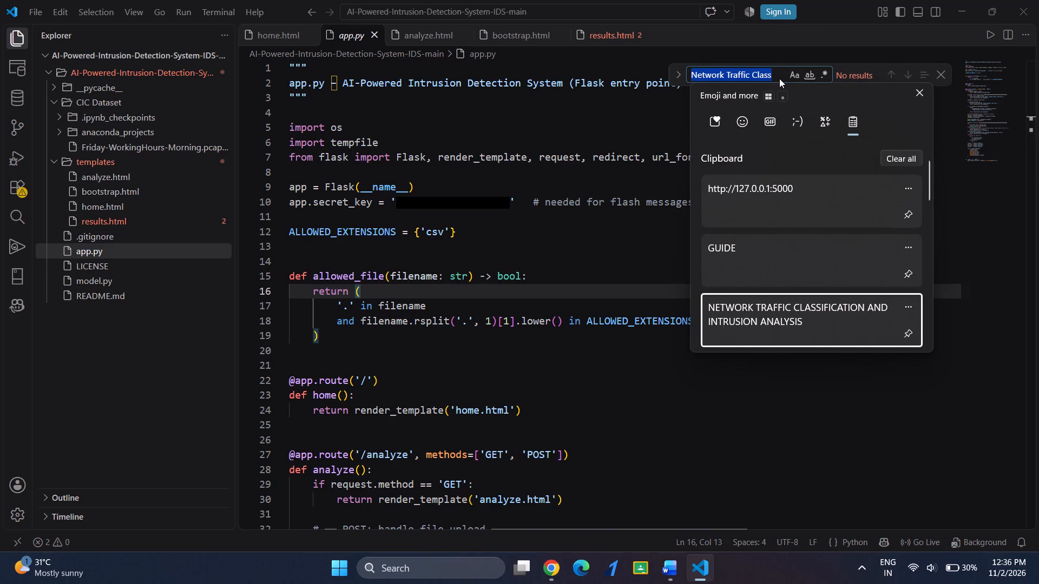
{"action": "key", "text": "ctrl+v"}
{"action": "key", "text": "Return"}
Examine the app.py code from the header docstring through the routes and the file upload and analysis handling.
{"action": "scroll", "coordinate": [694, 189], "scroll_direction": "up", "scroll_amount": 3}
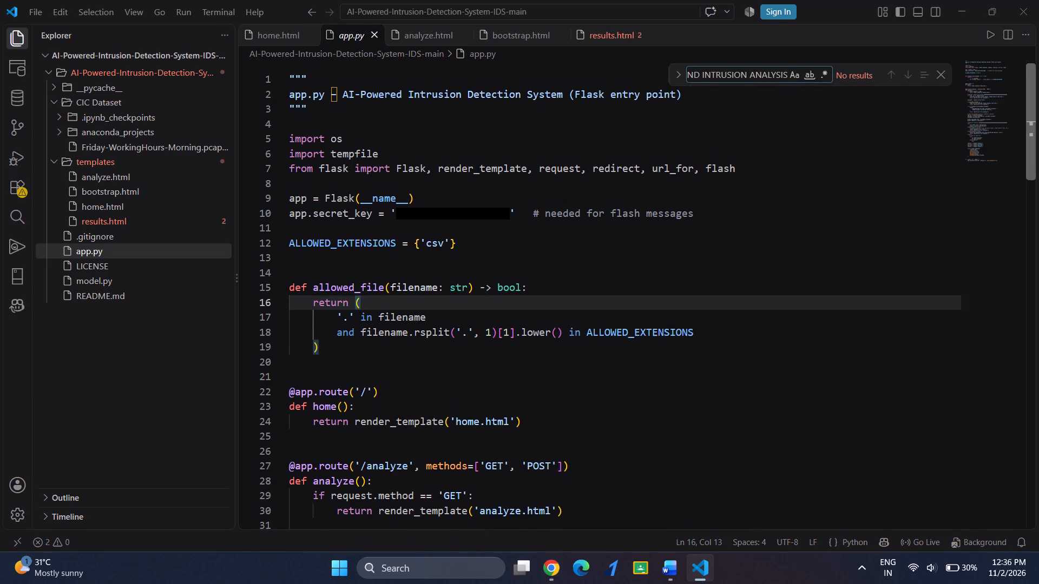
{"action": "scroll", "coordinate": [694, 189], "scroll_direction": "right", "scroll_amount": 1}
{"action": "left_click", "coordinate": [349, 99]}
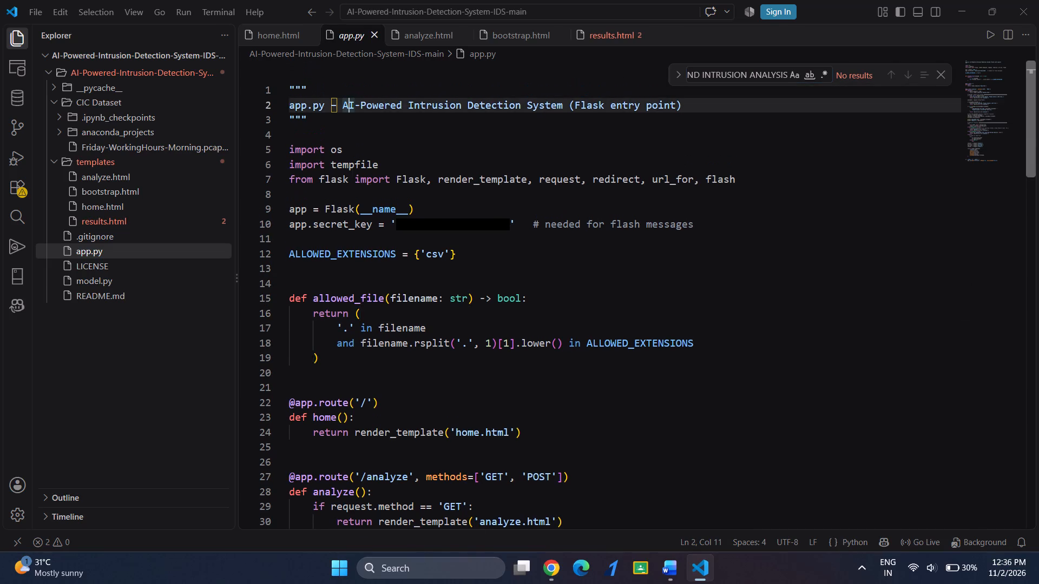
{"action": "left_click", "coordinate": [338, 99]}
{"action": "left_click", "coordinate": [456, 193]}
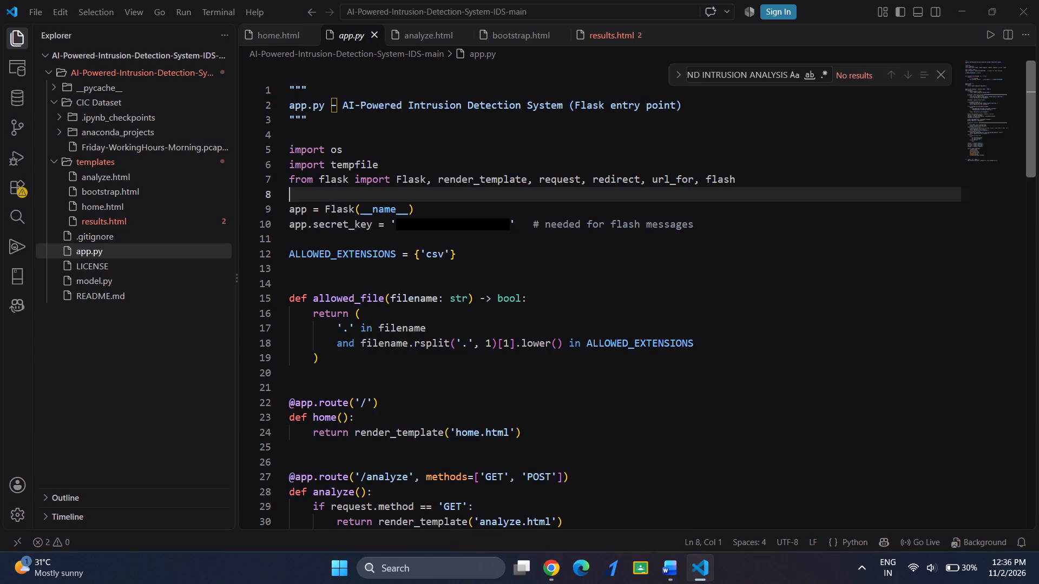
{"action": "scroll", "coordinate": [456, 193], "scroll_direction": "down", "scroll_amount": 5}
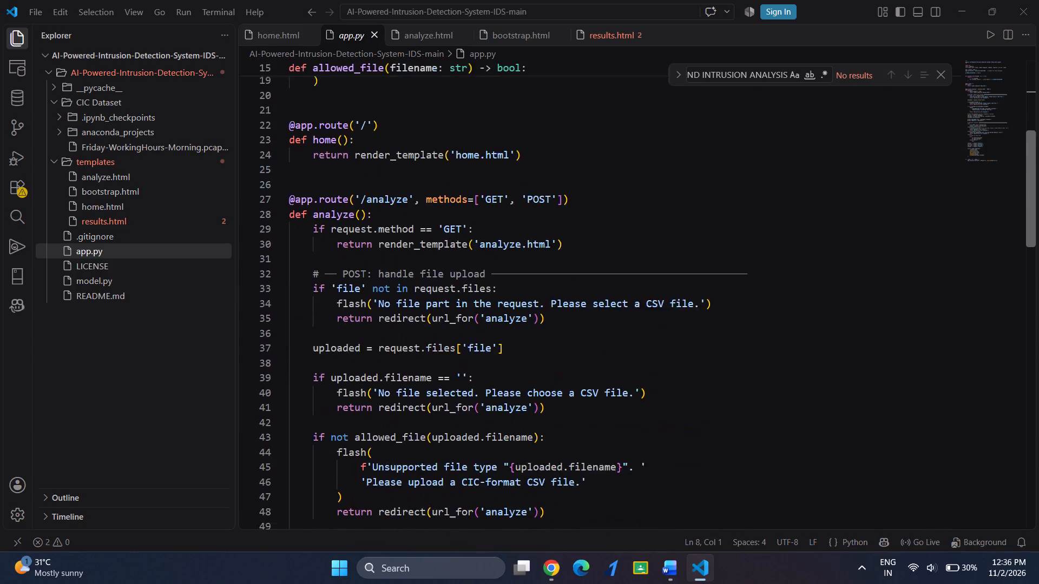
{"action": "scroll", "coordinate": [456, 193], "scroll_direction": "down", "scroll_amount": 6}
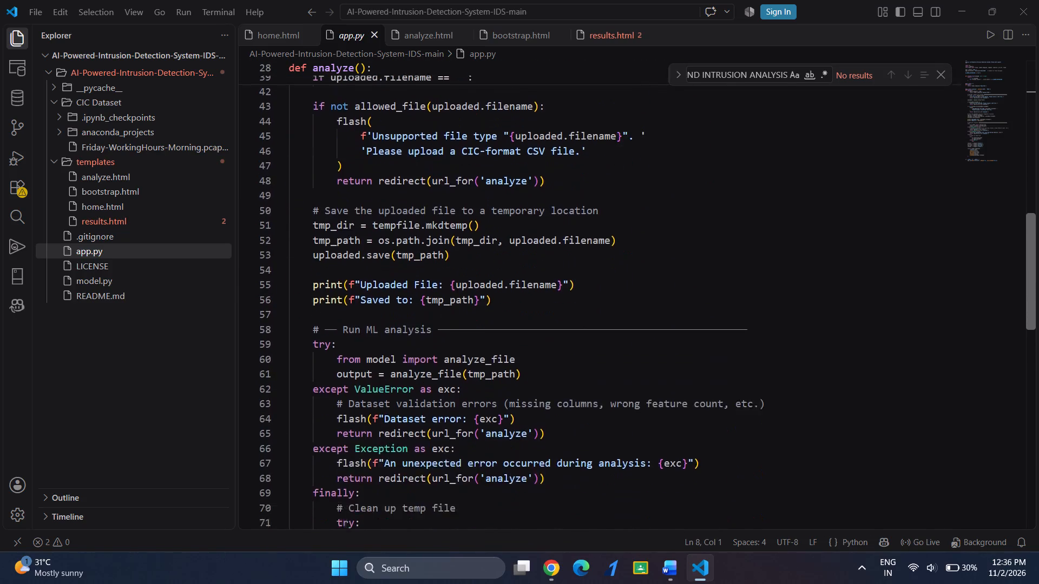
{"action": "scroll", "coordinate": [456, 193], "scroll_direction": "down", "scroll_amount": 2}
Search app.py for "Network" in place of the previous search phrase.
{"action": "left_click", "coordinate": [718, 78]}
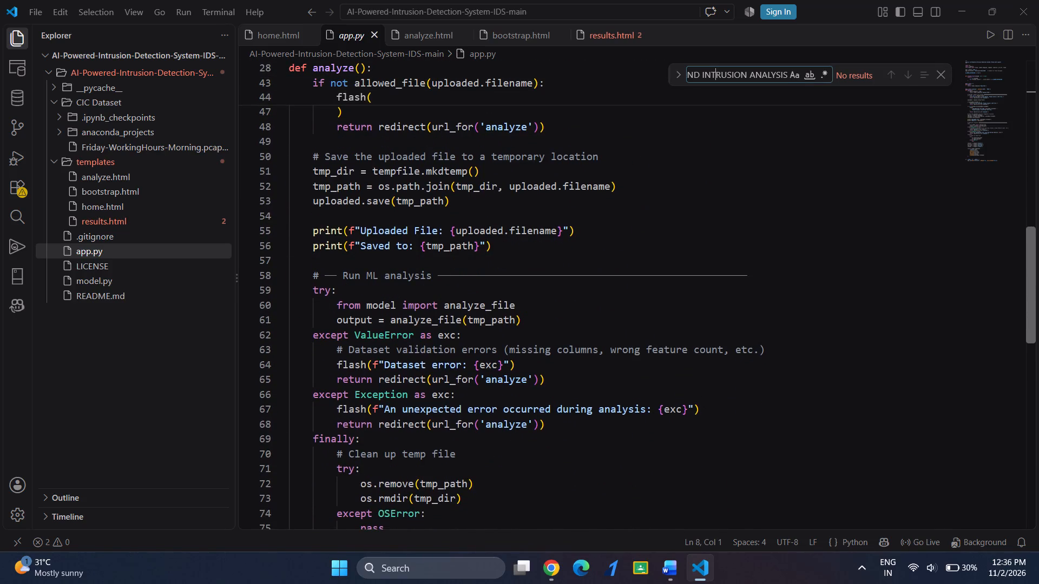
{"action": "key", "text": "ctrl+a"}
{"action": "key", "text": "BackSpace"}
{"action": "key", "text": "BackSpace"}
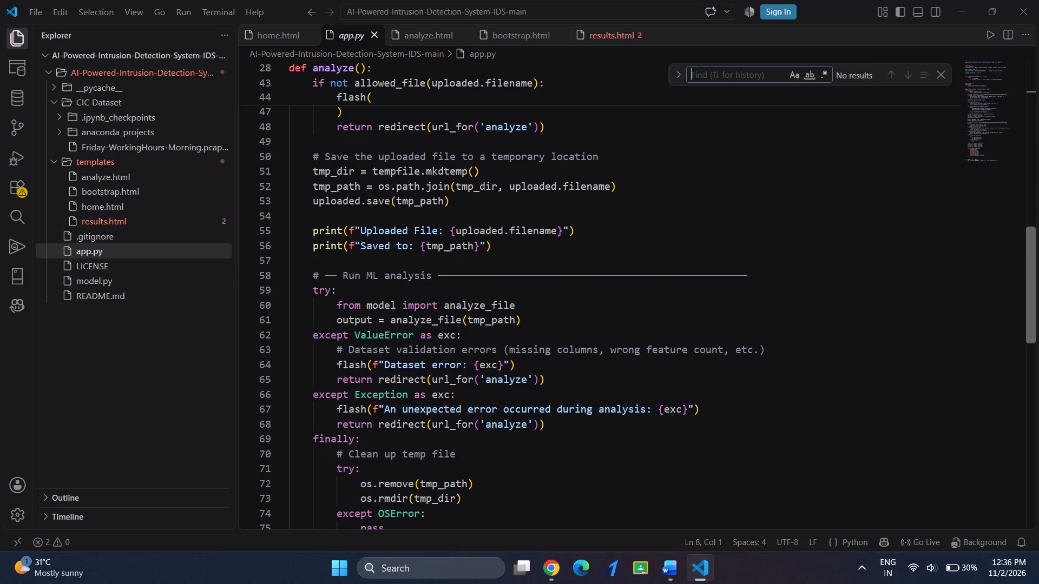
{"action": "type", "text": "etwork"}
{"action": "key", "text": "space"}
{"action": "key", "text": "BackSpace"}
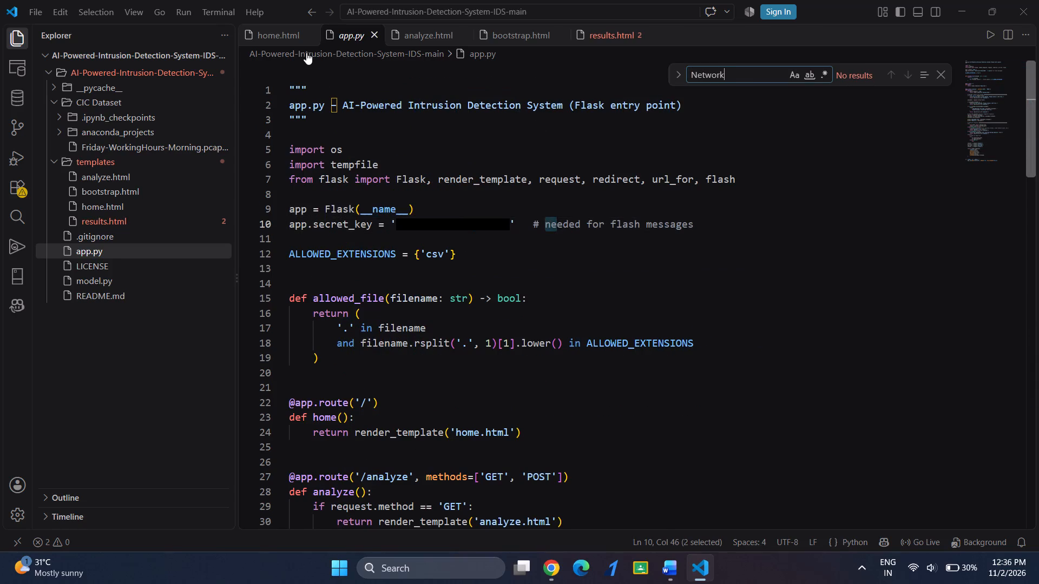
Open analyze.html from the templates folder and look through its matches for "Network".
{"action": "left_click", "coordinate": [103, 179]}
{"action": "left_click", "coordinate": [499, 284]}
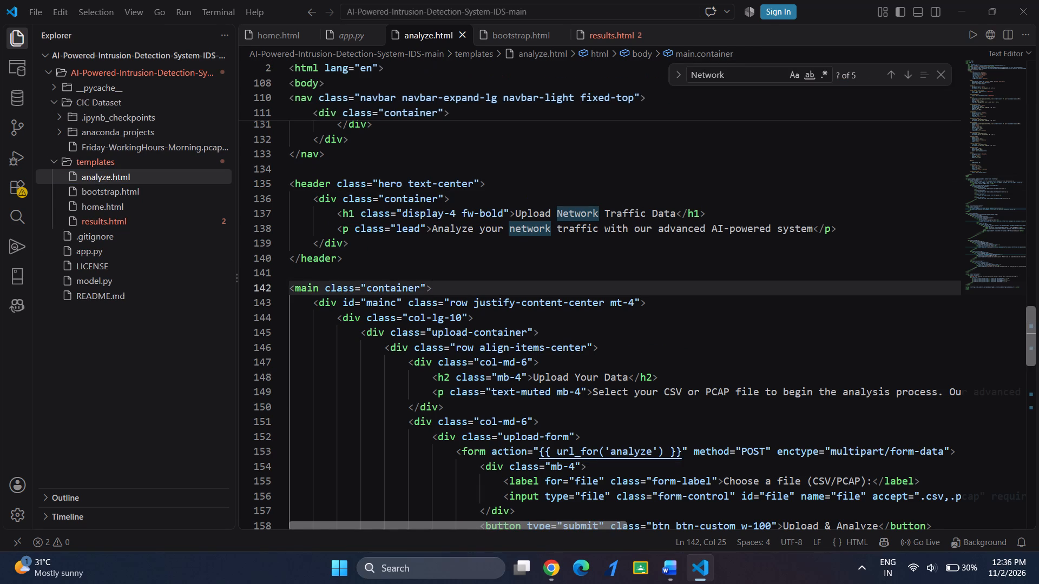
{"action": "scroll", "coordinate": [620, 339], "scroll_direction": "down", "scroll_amount": 1}
{"action": "scroll", "coordinate": [620, 339], "scroll_direction": "up", "scroll_amount": 20}
{"action": "scroll", "coordinate": [620, 339], "scroll_direction": "up", "scroll_amount": 1}
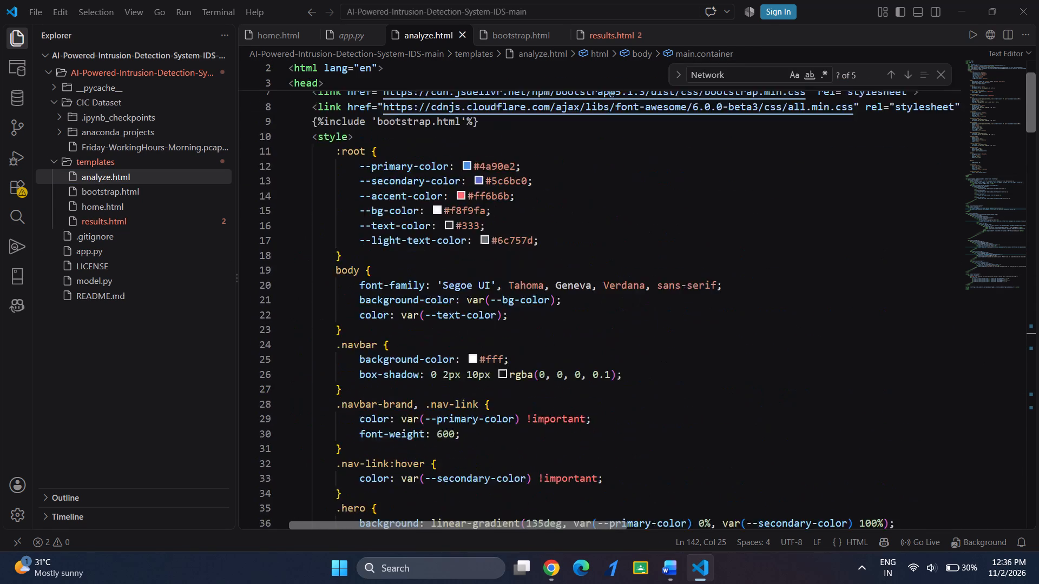
Search analyze.html for "traffic" and read the matching line in full.
{"action": "left_click_drag", "start_coordinate": [735, 76], "coordinate": [650, 76]}
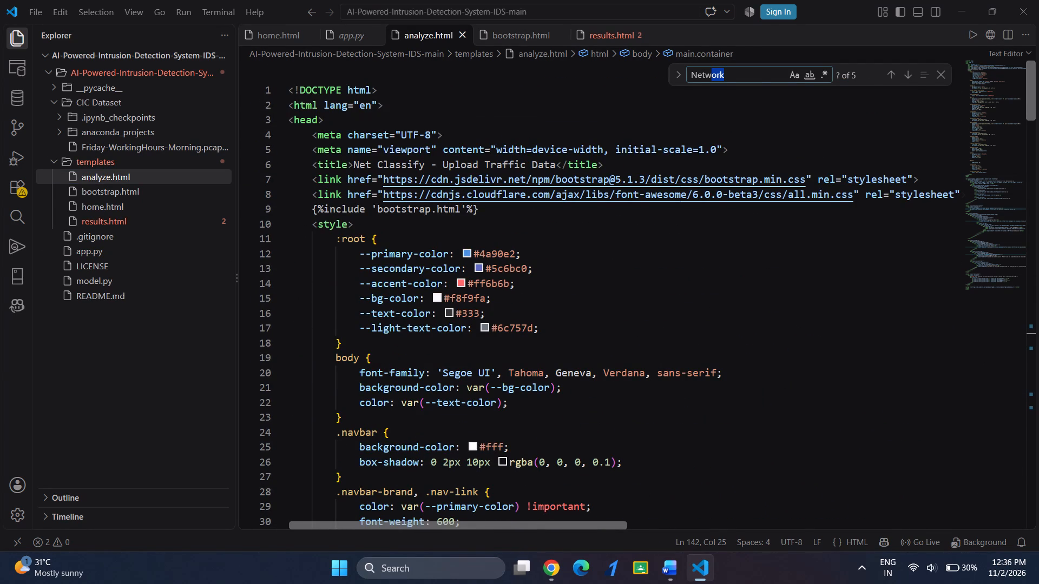
{"action": "key", "text": "BackSpace"}
{"action": "key", "text": "BackSpace"}
{"action": "type", "text": "traff"}
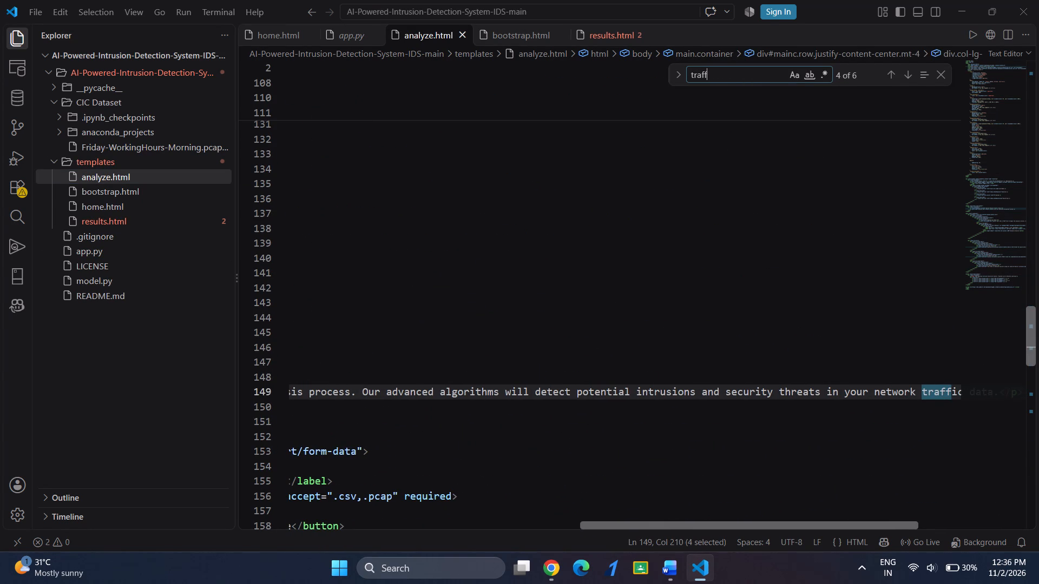
{"action": "type", "text": "ic"}
{"action": "scroll", "coordinate": [702, 253], "scroll_direction": "left", "scroll_amount": 1}
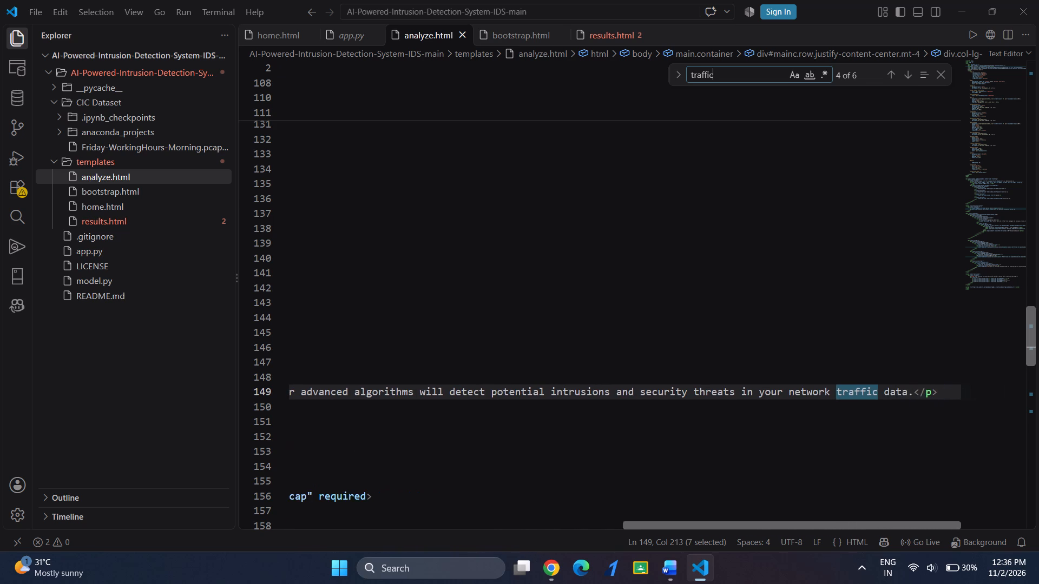
{"action": "scroll", "coordinate": [702, 253], "scroll_direction": "left", "scroll_amount": 1}
{"action": "scroll", "coordinate": [702, 253], "scroll_direction": "right", "scroll_amount": 2}
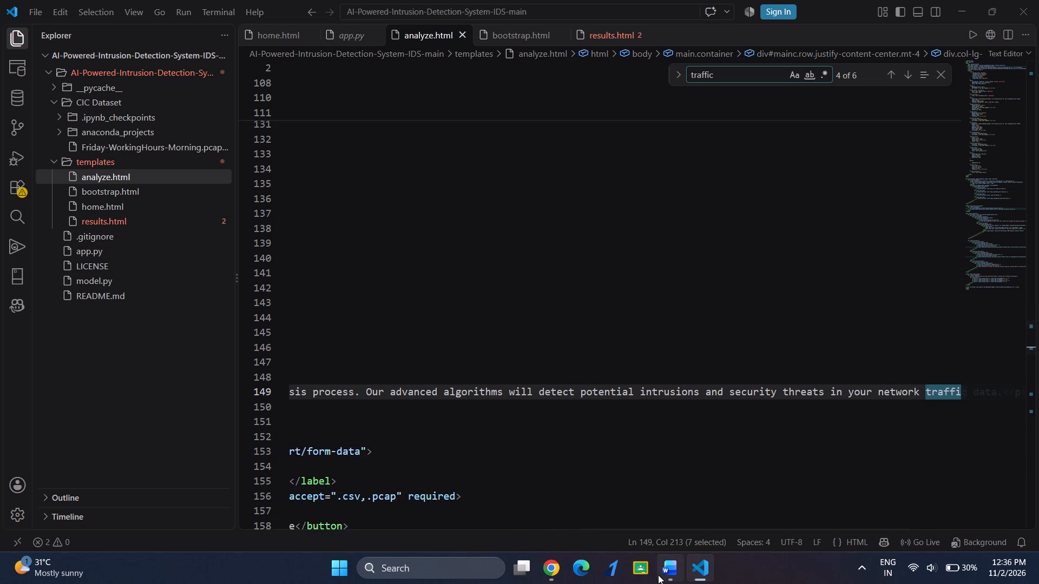
Switch to the Word project report and copy the title "SMART NETWORK INTRUSION DETECTION AND MONITORING SYSTEM" from its cover page.
{"action": "left_click", "coordinate": [658, 575]}
{"action": "left_click", "coordinate": [386, 182]}
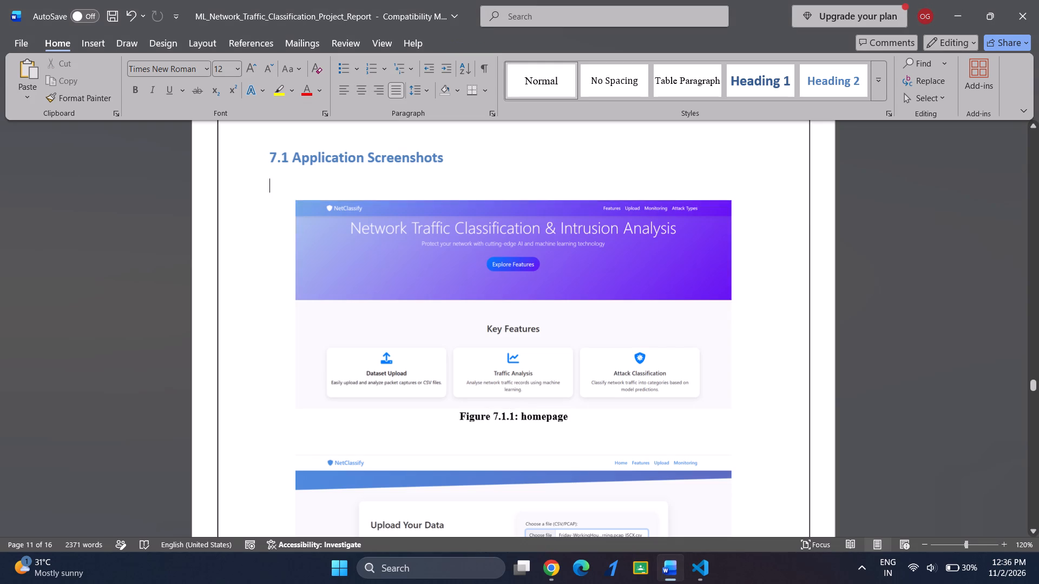
{"action": "scroll", "coordinate": [386, 182], "scroll_direction": "up", "scroll_amount": 20}
{"action": "scroll", "coordinate": [386, 182], "scroll_direction": "up", "scroll_amount": 16}
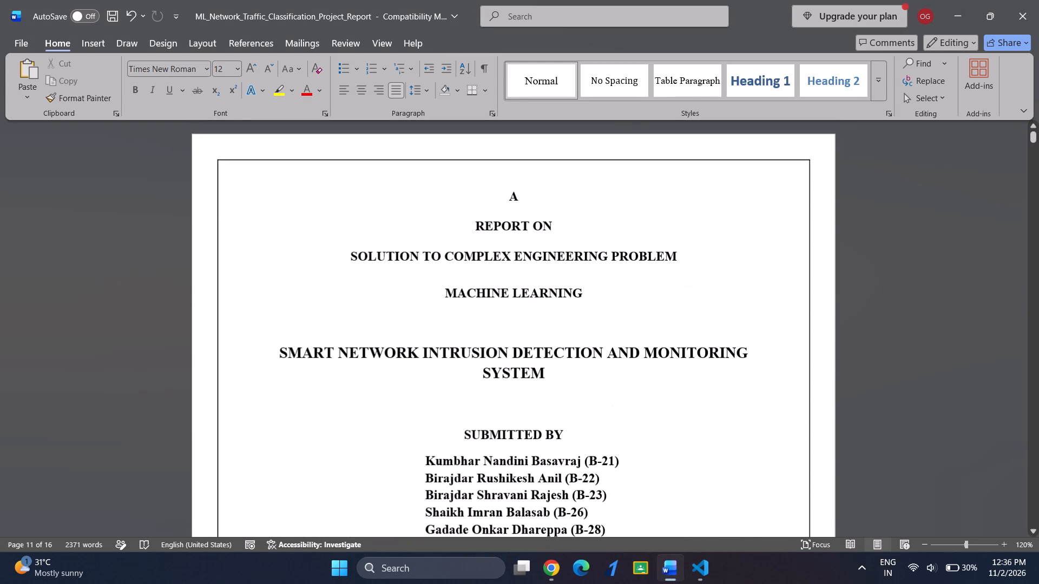
{"action": "left_click_drag", "start_coordinate": [272, 342], "coordinate": [536, 366]}
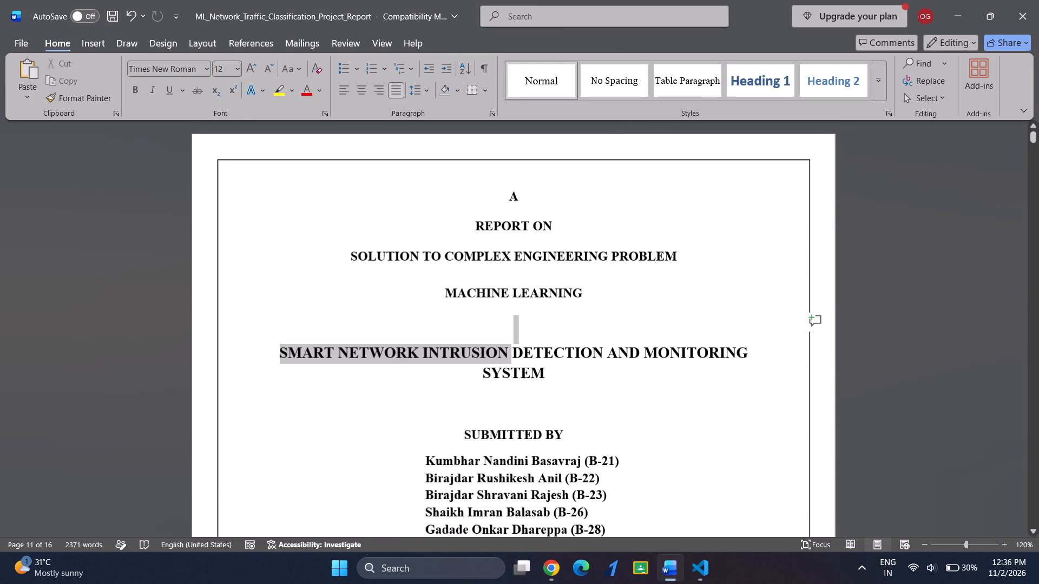
{"action": "left_click_drag", "start_coordinate": [536, 366], "coordinate": [551, 370]}
{"action": "key", "text": "ctrl+c"}
{"action": "scroll", "coordinate": [551, 370], "scroll_direction": "down", "scroll_amount": 3}
Switch to Google Chrome and inspect the NetClassify home page's main heading element in DevTools.
{"action": "left_click", "coordinate": [553, 565]}
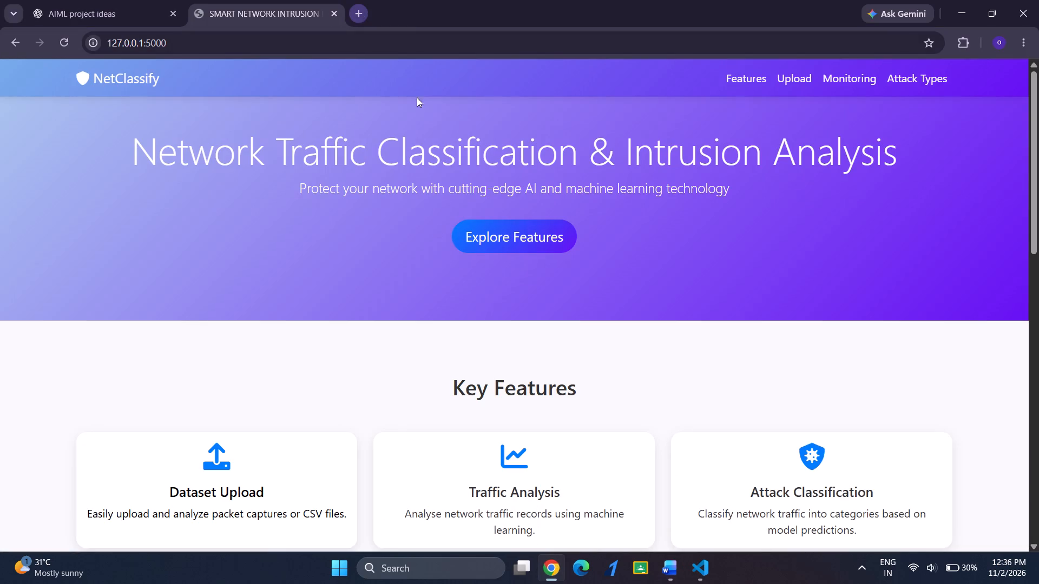
{"action": "right_click", "coordinate": [483, 140]}
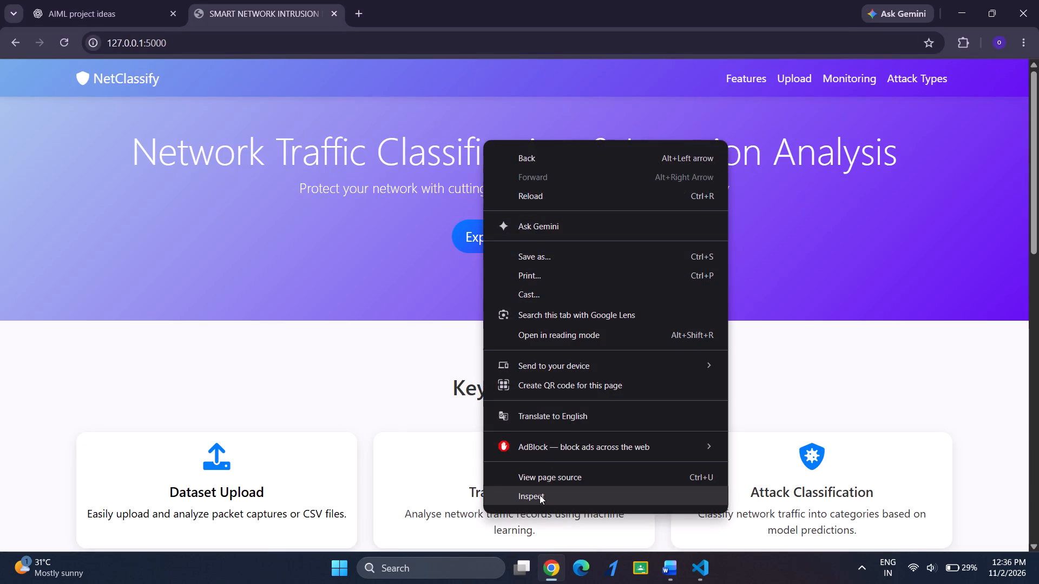
{"action": "left_click", "coordinate": [540, 494]}
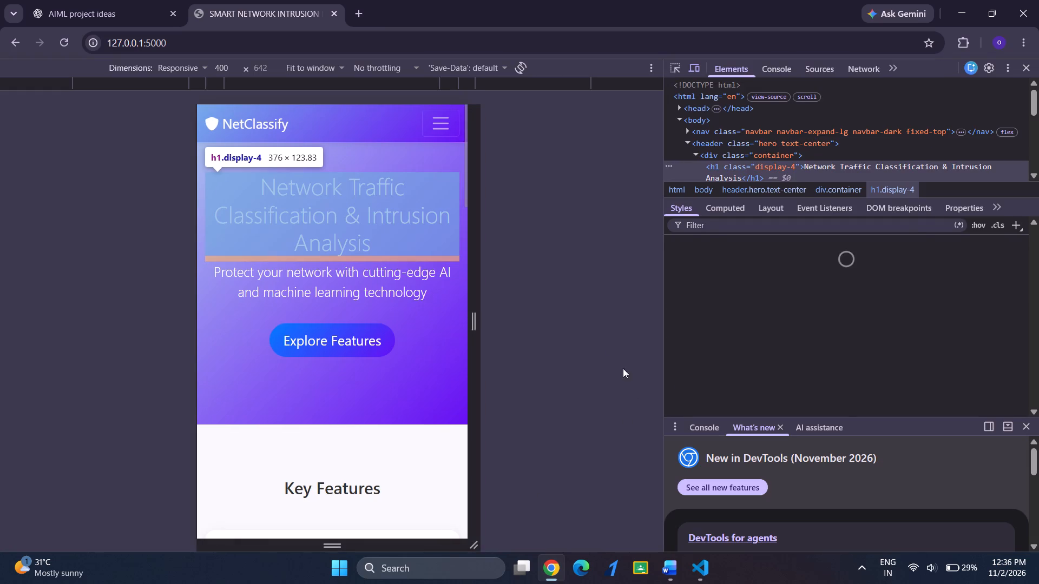
{"action": "left_click", "coordinate": [378, 236]}
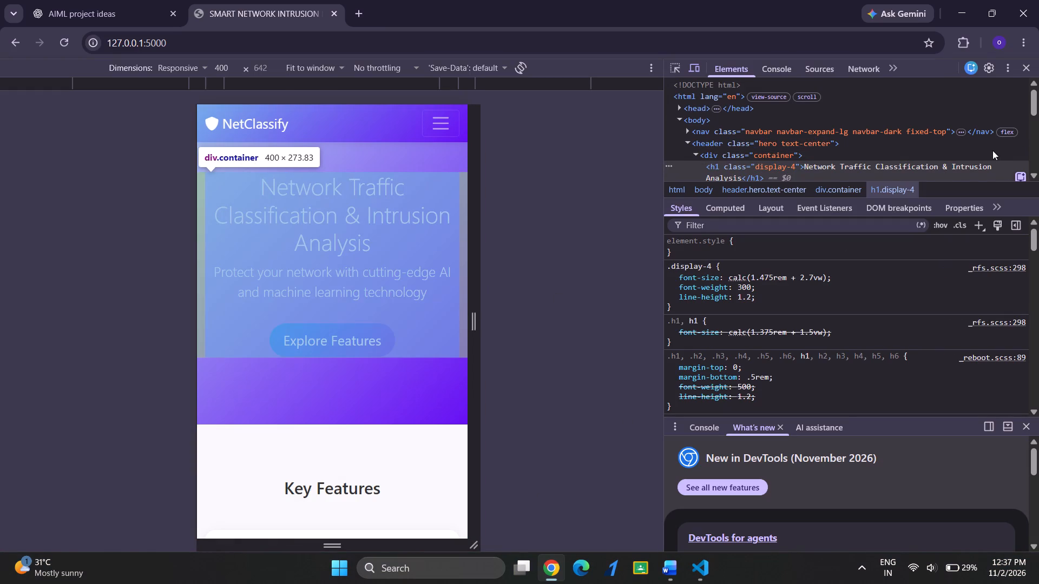
Replace the inspected h1 heading's text with the copied title "SMART NETWORK INTRUSION DETECTION AND MONITORING SYSTEM".
{"action": "left_click", "coordinate": [744, 174]}
{"action": "left_click", "coordinate": [741, 177]}
{"action": "triple_click", "coordinate": [741, 177]}
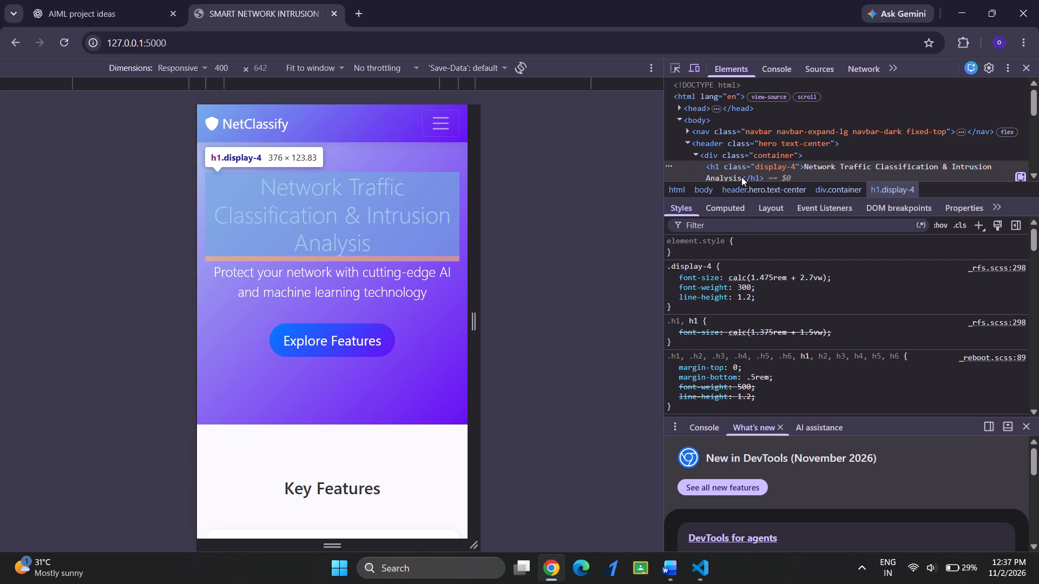
{"action": "key", "text": "Left"}
{"action": "key", "text": "Down"}
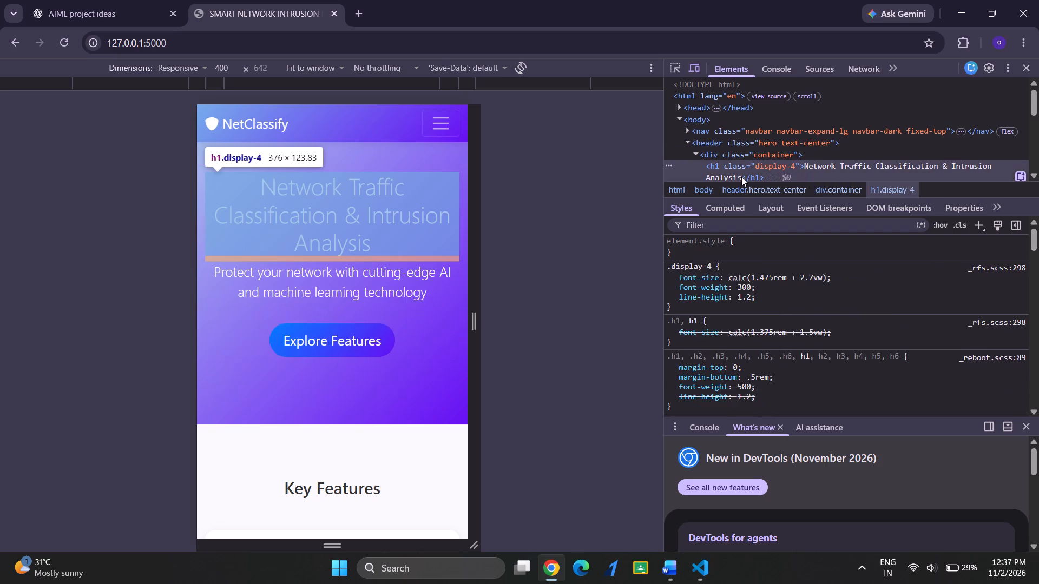
{"action": "key", "text": "Left"}
{"action": "key", "text": "Down"}
{"action": "triple_click", "coordinate": [840, 162]}
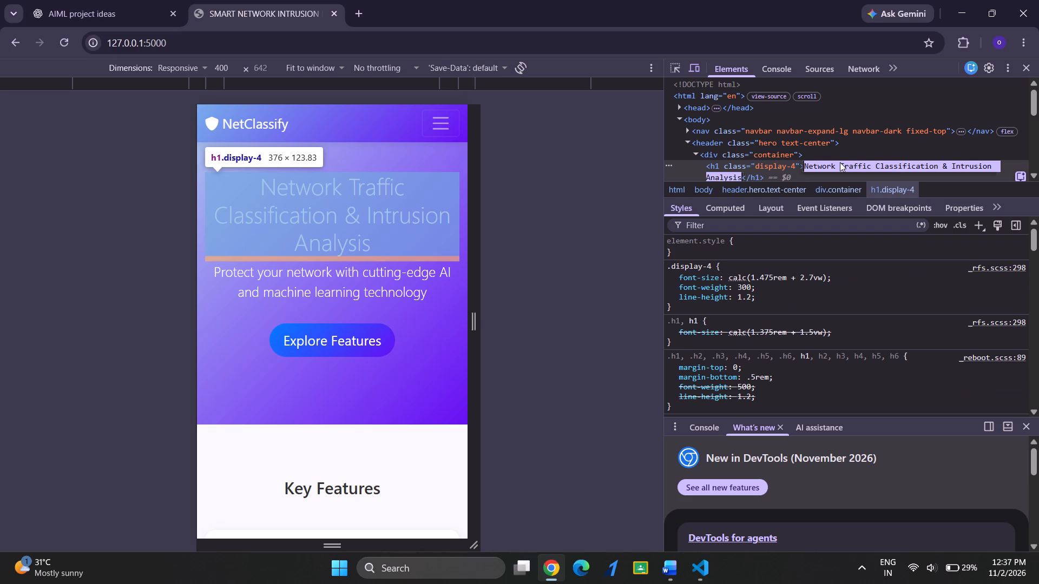
{"action": "key", "text": "BackSpace"}
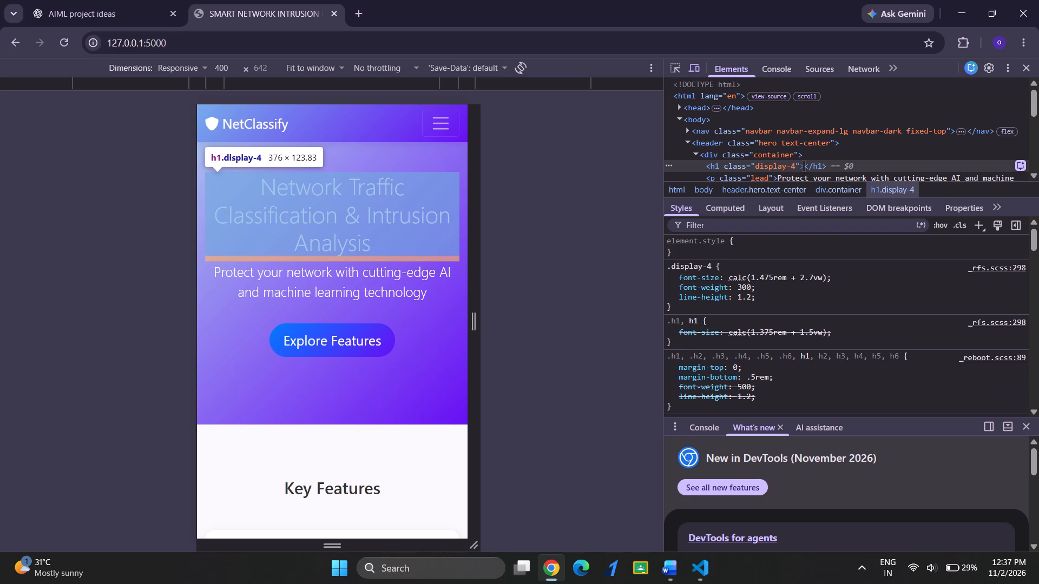
{"action": "key", "text": "super+v"}
{"action": "key", "text": "Down"}
{"action": "key", "text": "Down"}
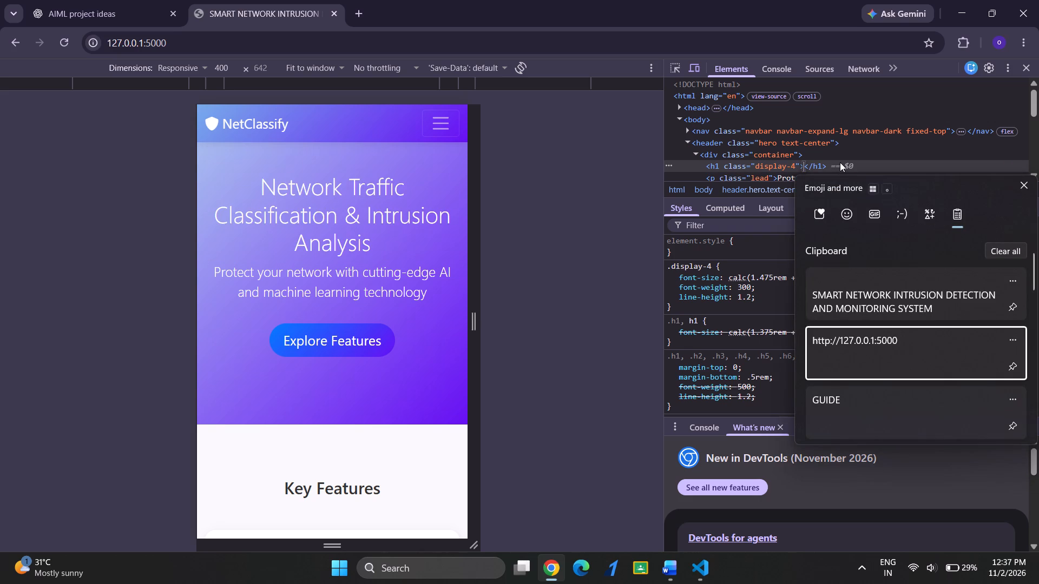
{"action": "key", "text": "Up"}
{"action": "key", "text": "Up"}
{"action": "key", "text": "Return"}
{"action": "key", "text": "ctrl+v"}
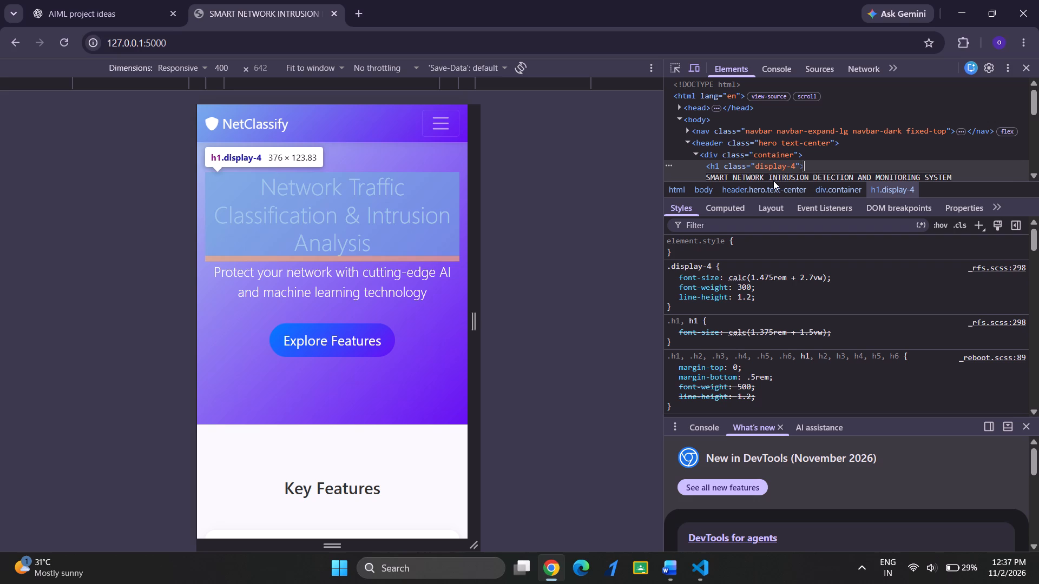
Rewrite "SMART" as "Smart" in the h1 heading text.
{"action": "key", "text": "Down"}
{"action": "key", "text": "Left"}
{"action": "key", "text": "Left"}
{"action": "key", "text": "Left"}
{"action": "key", "text": "Left"}
{"action": "key", "text": "Left"}
{"action": "key", "text": "Left"}
{"action": "key", "text": "Left"}
{"action": "key", "text": "Left"}
{"action": "key", "text": "Left"}
{"action": "key", "text": "Left"}
{"action": "key", "text": "Left"}
{"action": "key", "text": "Left"}
{"action": "key", "text": "Left"}
{"action": "key", "text": "Left"}
{"action": "key", "text": "Left"}
{"action": "key", "text": "Left"}
{"action": "key", "text": "Left"}
{"action": "key", "text": "Left"}
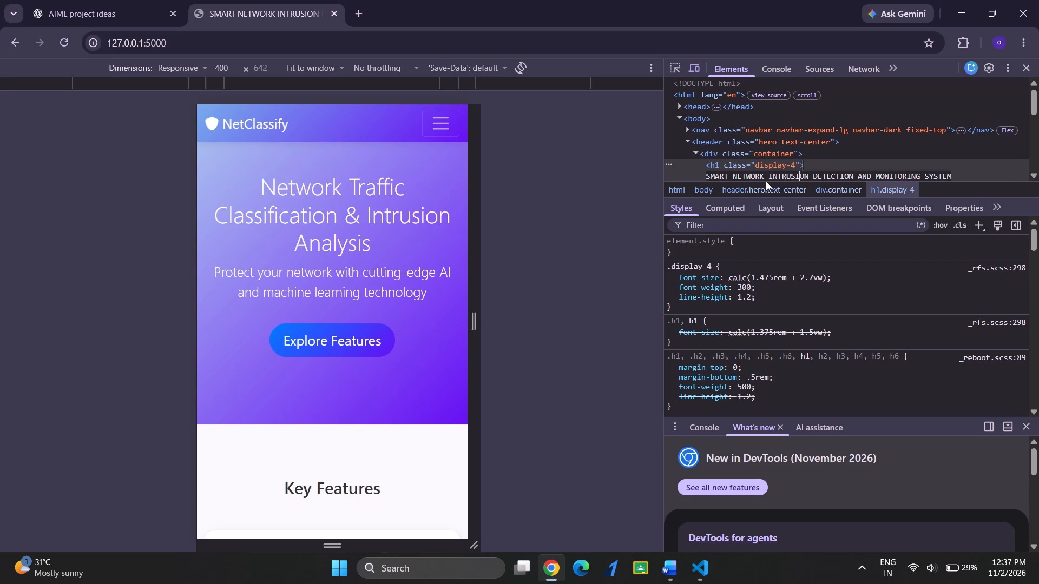
{"action": "key", "text": "Right"}
{"action": "key", "text": "BackSpace"}
{"action": "key", "text": "BackSpace"}
{"action": "key", "text": "BackSpace"}
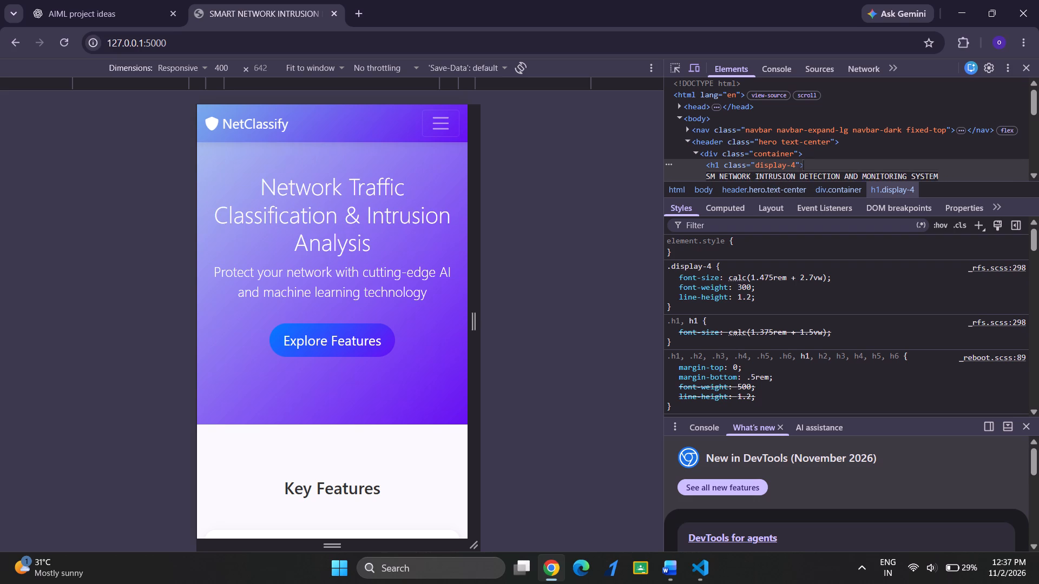
{"action": "key", "text": "BackSpace"}
{"action": "type", "text": "mar"}
{"action": "key", "text": "Right"}
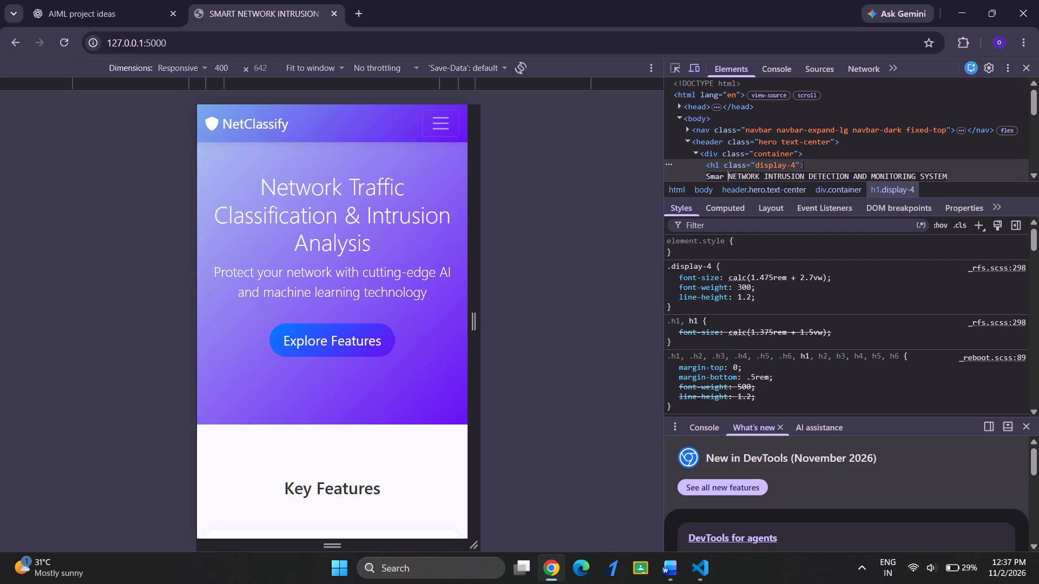
{"action": "key", "text": "Left"}
{"action": "key", "text": "t"}
Rewrite "NETWORK" as "Network" in the h1 heading text.
{"action": "key", "text": "Right"}
{"action": "key", "text": "Right"}
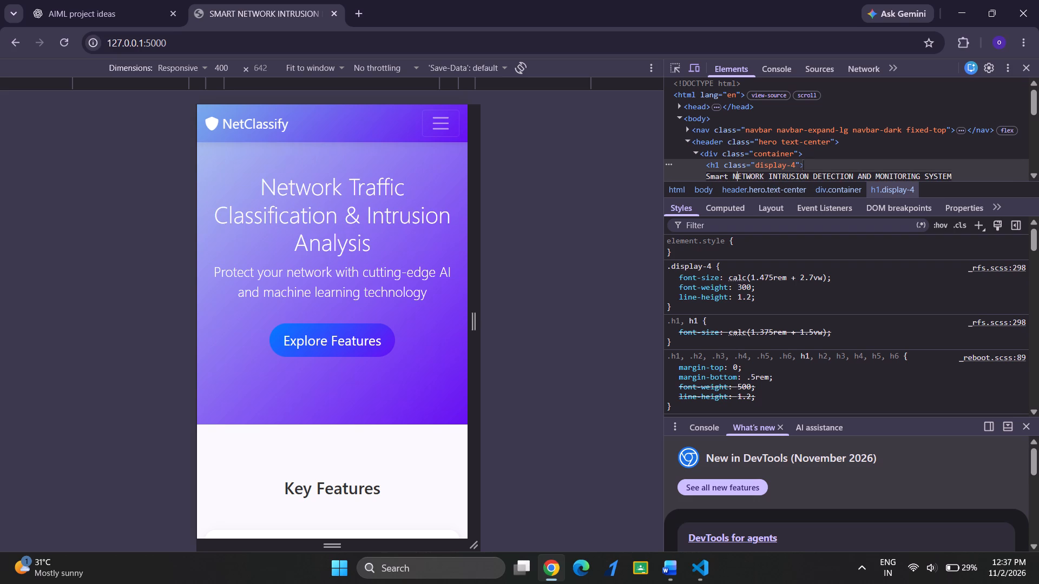
{"action": "key", "text": "Right"}
{"action": "key", "text": "Right"}
{"action": "key", "text": "Right"}
{"action": "key", "text": "Right"}
{"action": "key", "text": "Right"}
{"action": "key", "text": "Right"}
{"action": "key", "text": "BackSpace"}
{"action": "key", "text": "BackSpace"}
{"action": "key", "text": "BackSpace"}
{"action": "key", "text": "BackSpace"}
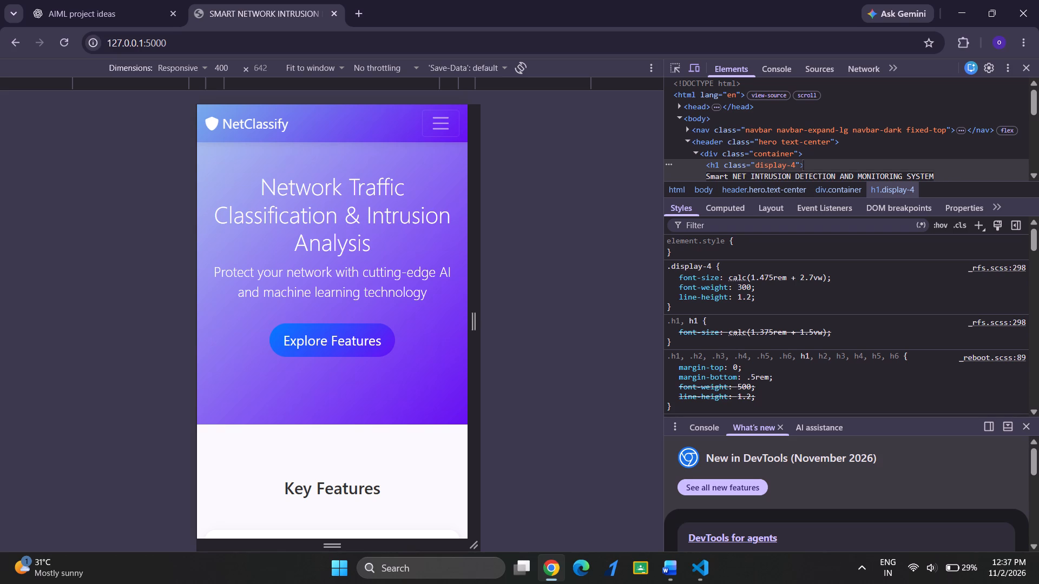
{"action": "key", "text": "BackSpace"}
{"action": "key", "text": "BackSpace"}
{"action": "type", "text": "etwork"}
Rewrite "INTRUSION" as "Intrusion" in the h1 heading text.
{"action": "key", "text": "Right"}
{"action": "key", "text": "Right"}
{"action": "key", "text": "Right"}
{"action": "key", "text": "Right"}
{"action": "key", "text": "Right"}
{"action": "key", "text": "Right"}
{"action": "key", "text": "Right"}
{"action": "key", "text": "Right"}
{"action": "key", "text": "Right"}
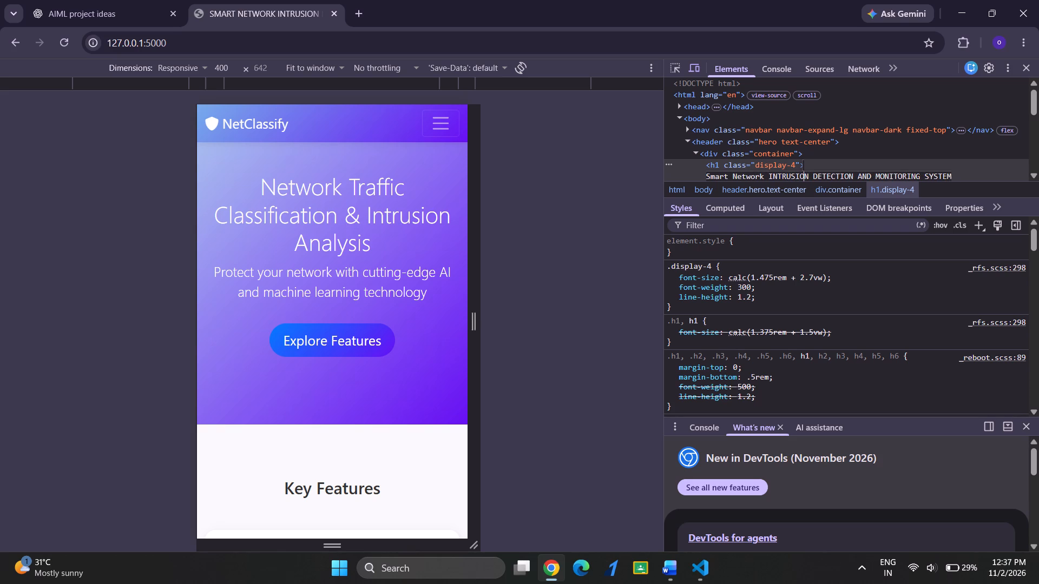
{"action": "key", "text": "Right"}
{"action": "key", "text": "BackSpace"}
{"action": "key", "text": "BackSpace"}
{"action": "key", "text": "BackSpace"}
{"action": "key", "text": "BackSpace"}
{"action": "key", "text": "BackSpace"}
{"action": "key", "text": "BackSpace"}
{"action": "key", "text": "BackSpace"}
{"action": "key", "text": "BackSpace"}
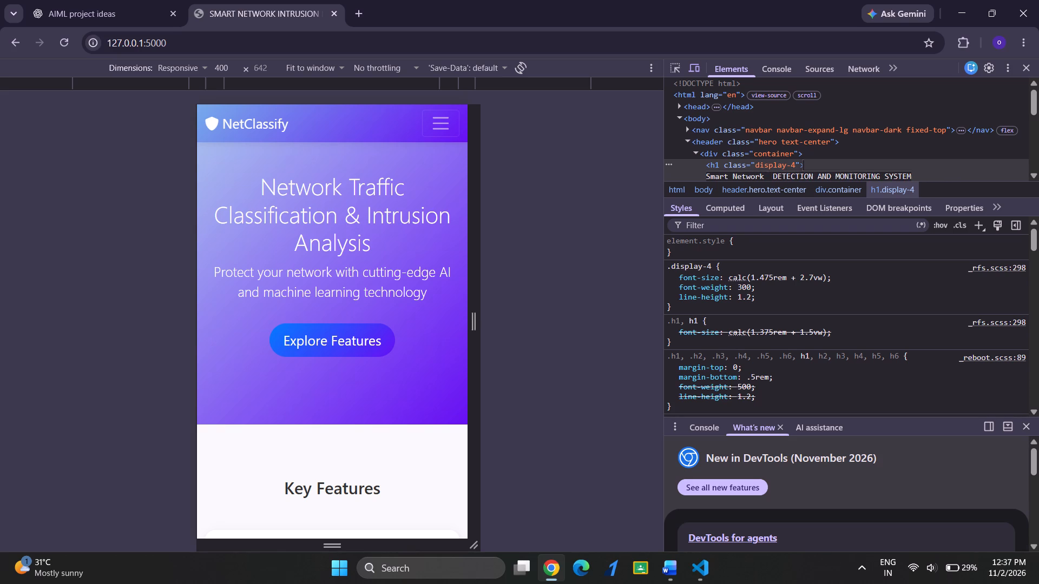
{"action": "key", "text": "i"}
{"action": "type", "text": "ntrusion"}
Rewrite "DETECTION" as "Detection" in the h1 heading text.
{"action": "key", "text": "Right"}
{"action": "key", "text": "Right"}
{"action": "key", "text": "Right"}
{"action": "key", "text": "Right"}
{"action": "key", "text": "Right"}
{"action": "key", "text": "Right"}
{"action": "key", "text": "Right"}
{"action": "key", "text": "Right"}
{"action": "key", "text": "Right"}
{"action": "key", "text": "Right"}
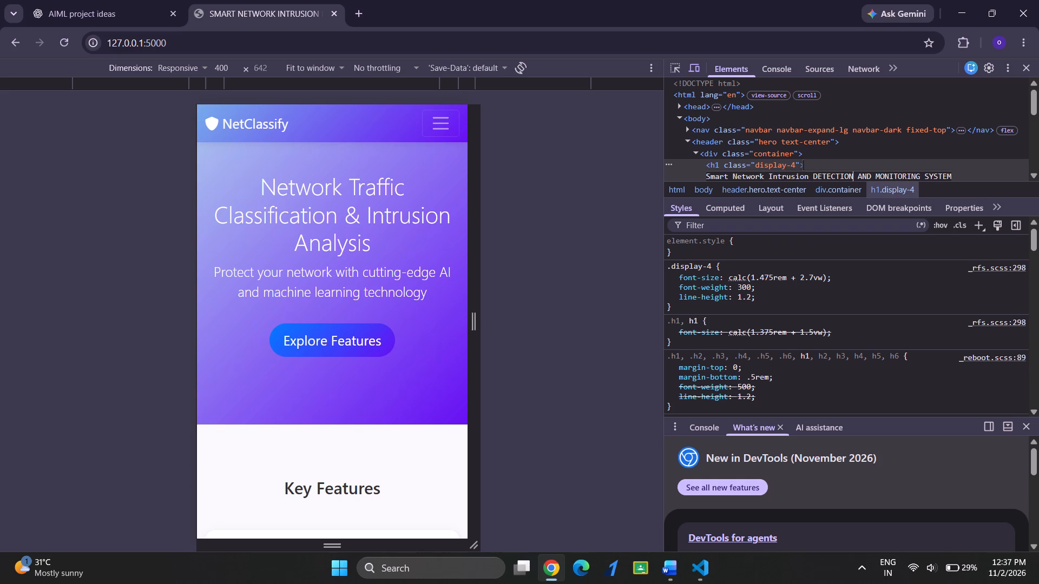
{"action": "key", "text": "BackSpace"}
{"action": "key", "text": "BackSpace"}
{"action": "key", "text": "BackSpace"}
{"action": "key", "text": "BackSpace"}
{"action": "key", "text": "BackSpace"}
{"action": "key", "text": "BackSpace"}
{"action": "key", "text": "BackSpace"}
{"action": "key", "text": "BackSpace"}
{"action": "type", "text": "ection"}
{"action": "key", "text": "BackSpace"}
{"action": "key", "text": "BackSpace"}
{"action": "key", "text": "BackSpace"}
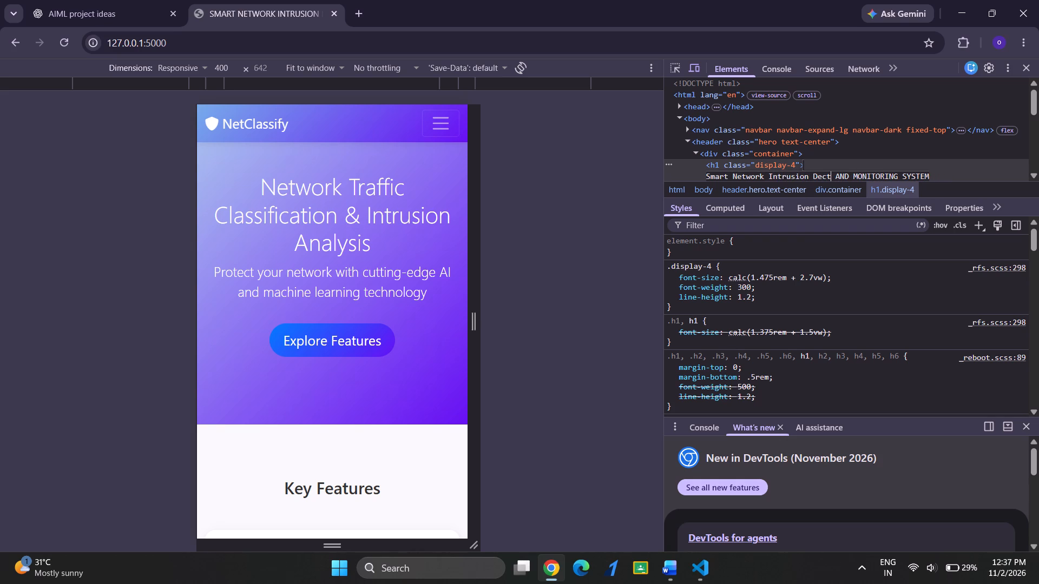
{"action": "key", "text": "BackSpace"}
{"action": "key", "text": "BackSpace"}
{"action": "key", "text": "r"}
{"action": "key", "text": "BackSpace"}
{"action": "type", "text": "tection"}
Replace "AND" with "&" in the h1 heading text.
{"action": "key", "text": "Right"}
{"action": "key", "text": "Right"}
{"action": "key", "text": "Right"}
{"action": "key", "text": "Right"}
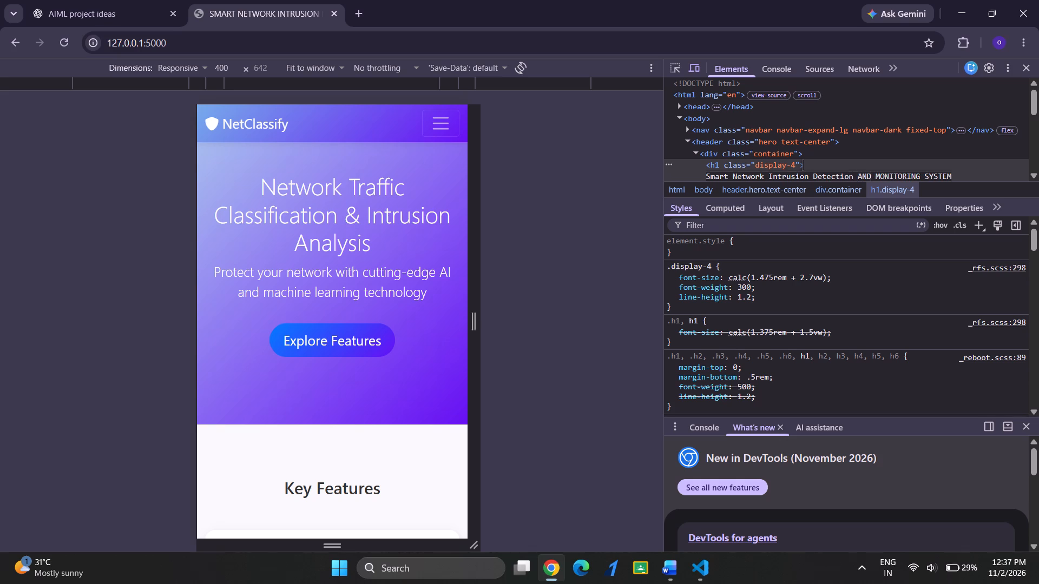
{"action": "key", "text": "BackSpace"}
{"action": "key", "text": "BackSpace"}
{"action": "key", "text": "BackSpace"}
{"action": "key", "text": "shift+ampersand"}
Rewrite "MONITORING" as "Monitoring" in the h1 heading text.
{"action": "key", "text": "Right"}
{"action": "key", "text": "Right"}
{"action": "key", "text": "Right"}
{"action": "key", "text": "Right"}
{"action": "key", "text": "Right"}
{"action": "key", "text": "Right"}
{"action": "key", "text": "Right"}
{"action": "key", "text": "Right"}
{"action": "key", "text": "Right"}
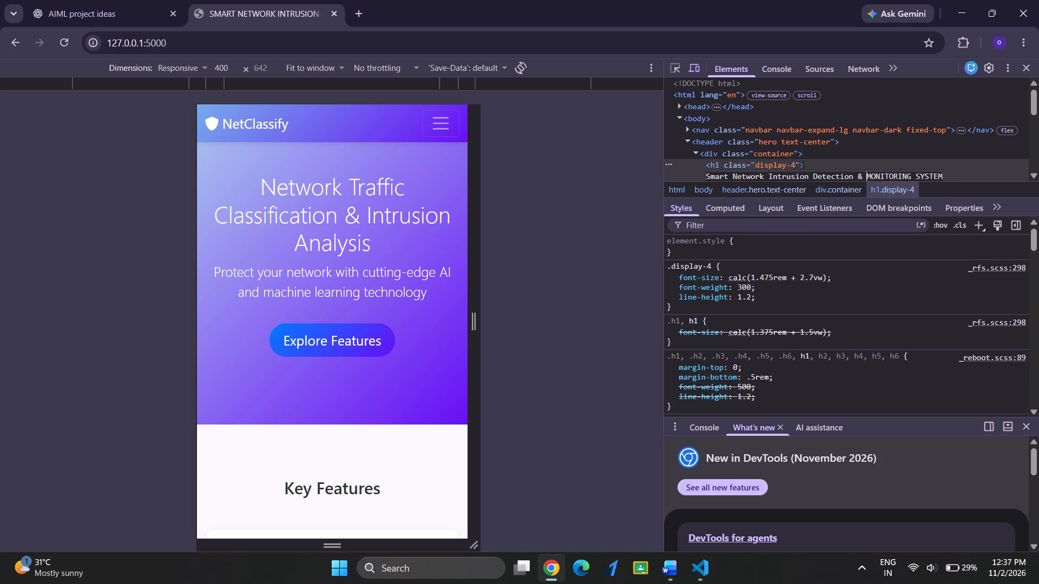
{"action": "key", "text": "Right"}
{"action": "key", "text": "Right"}
{"action": "key", "text": "BackSpace"}
{"action": "key", "text": "BackSpace"}
{"action": "key", "text": "BackSpace"}
{"action": "key", "text": "BackSpace"}
{"action": "key", "text": "BackSpace"}
{"action": "key", "text": "BackSpace"}
{"action": "key", "text": "BackSpace"}
{"action": "key", "text": "BackSpace"}
{"action": "key", "text": "BackSpace"}
{"action": "key", "text": "BackSpace"}
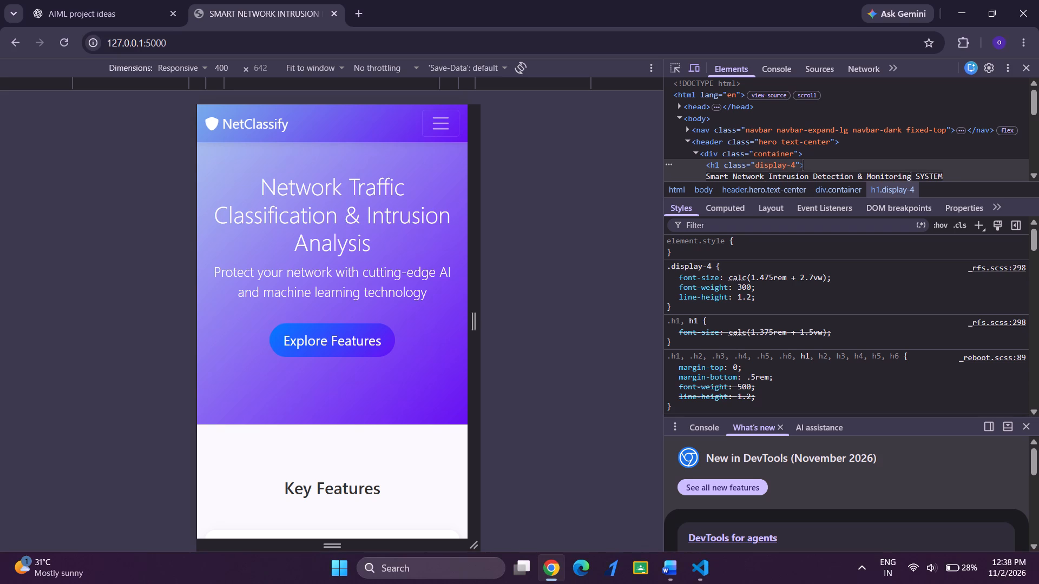
Rewrite "SYSTEM" as "System" in the h1 heading text and apply the edited heading to the page.
{"action": "key", "text": "Right"}
{"action": "key", "text": "Right"}
{"action": "key", "text": "Right"}
{"action": "key", "text": "Right"}
{"action": "key", "text": "Right"}
{"action": "key", "text": "Right"}
{"action": "key", "text": "Right"}
{"action": "key", "text": "BackSpace"}
{"action": "key", "text": "BackSpace"}
{"action": "key", "text": "BackSpace"}
{"action": "key", "text": "BackSpace"}
{"action": "key", "text": "BackSpace"}
{"action": "type", "text": "ystem"}
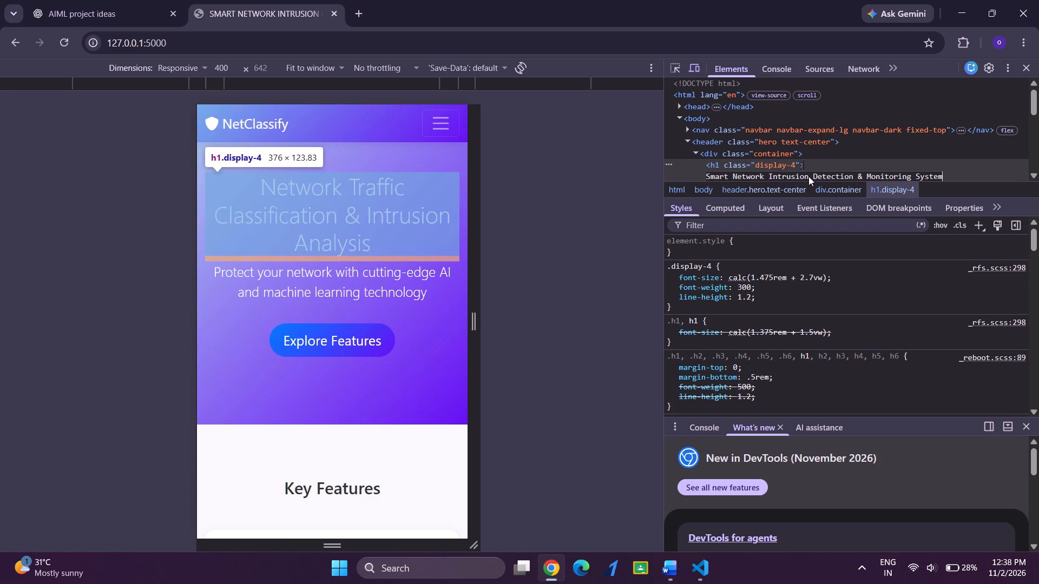
{"action": "scroll", "coordinate": [828, 170], "scroll_direction": "left", "scroll_amount": 2}
{"action": "key", "text": "Return"}
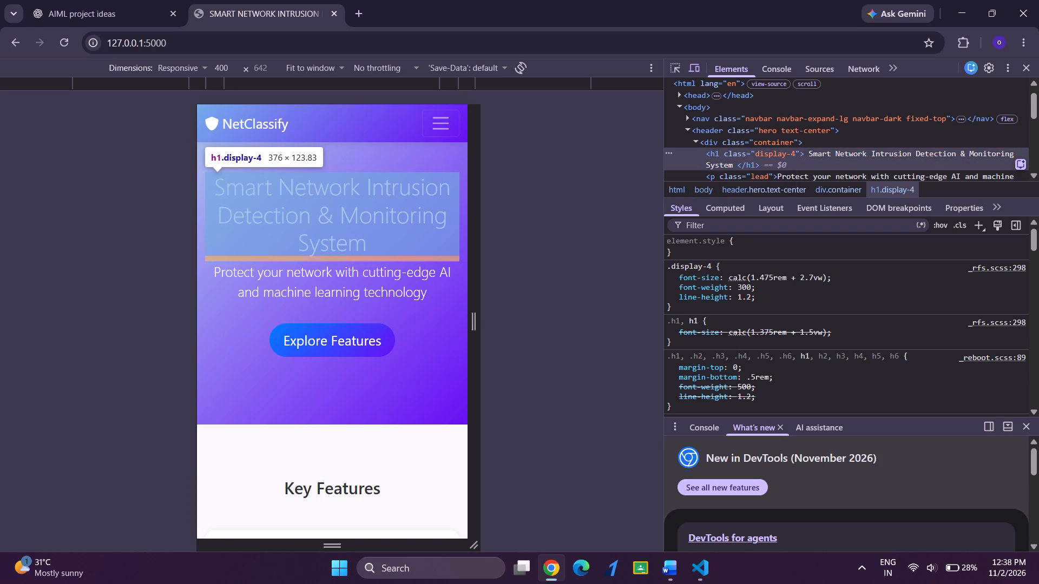
Close DevTools and capture a screenshot of the whole visible home page area, from the NetClassify bar to the feature cards.
{"action": "left_click", "coordinate": [1027, 75]}
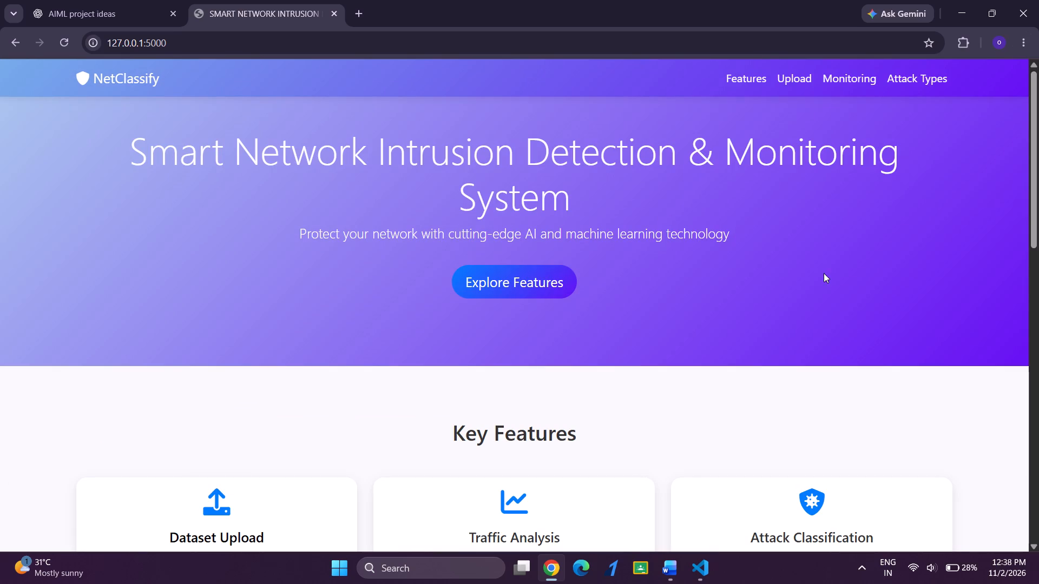
{"action": "scroll", "coordinate": [1038, 331], "scroll_direction": "up", "scroll_amount": 1}
{"action": "key", "text": "Print"}
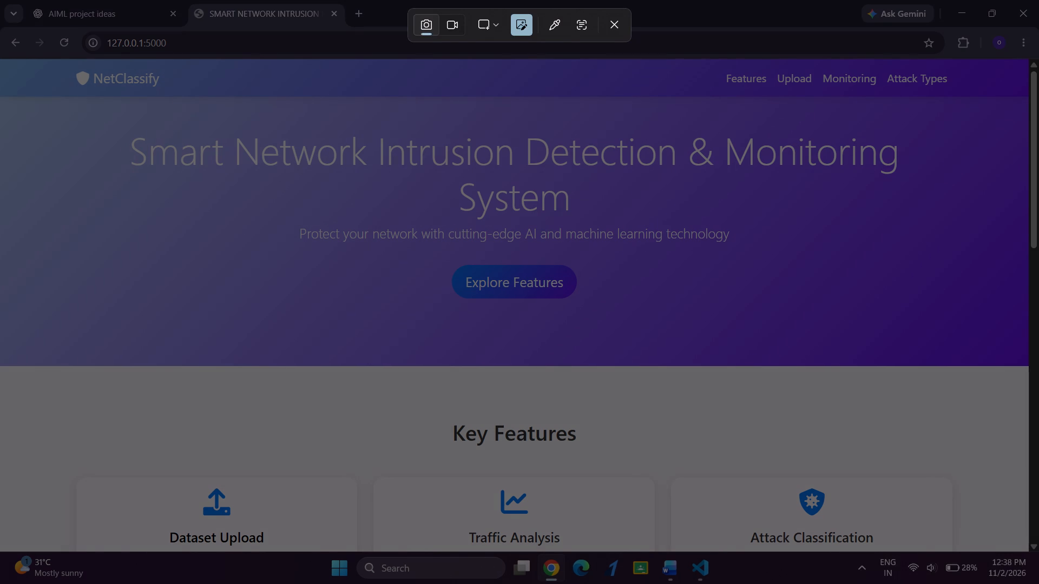
{"action": "left_click_drag", "start_coordinate": [0, 59], "coordinate": [961, 516]}
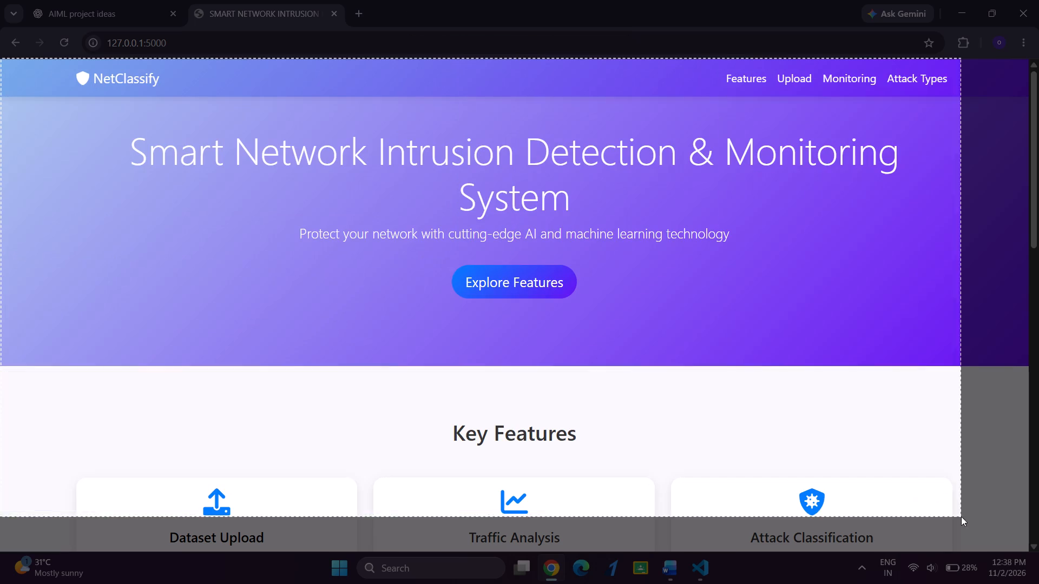
{"action": "left_click_drag", "start_coordinate": [961, 516], "coordinate": [1031, 551]}
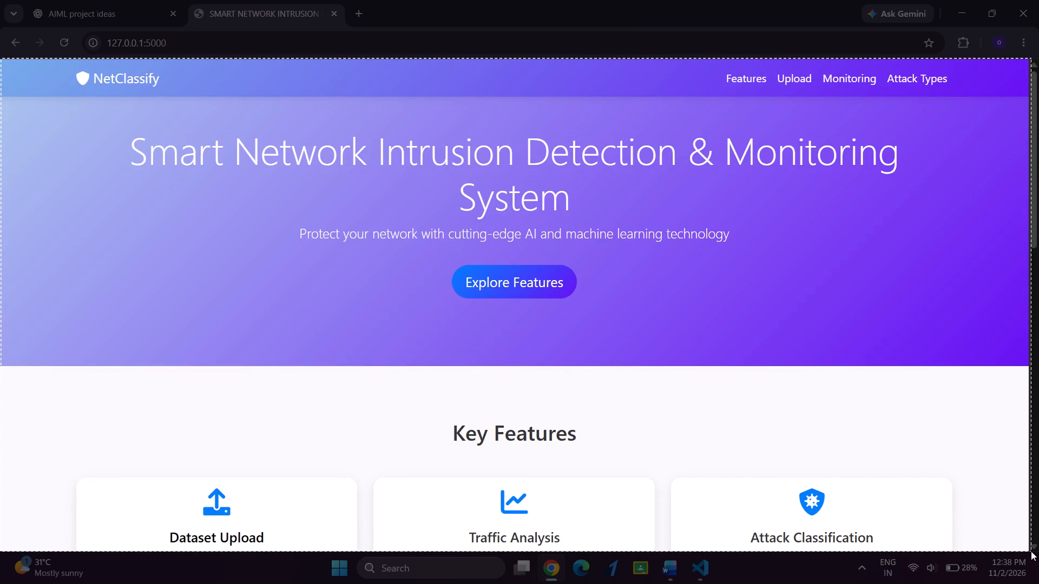
{"action": "left_click_drag", "start_coordinate": [1031, 551], "coordinate": [1028, 552]}
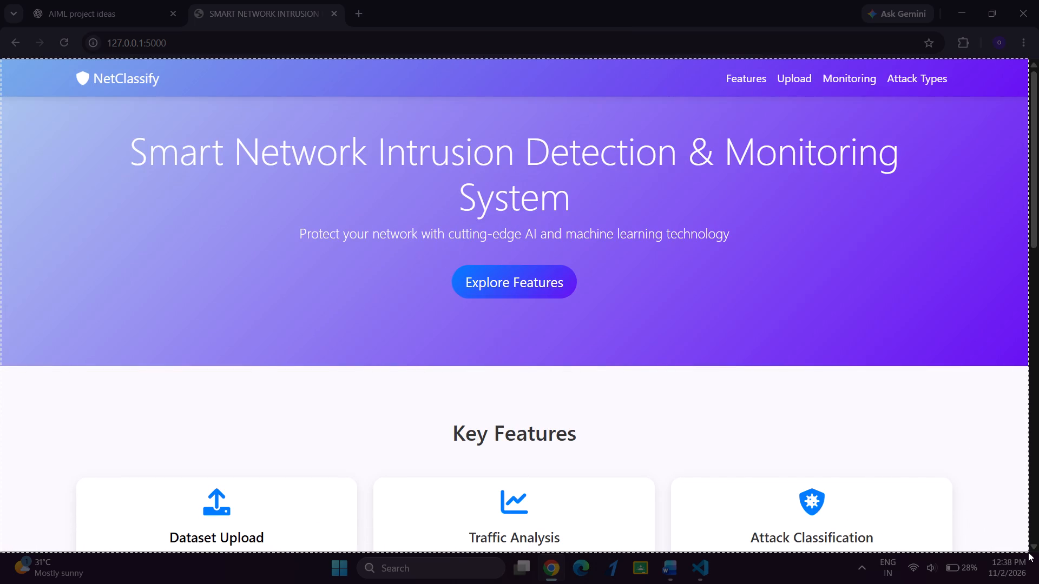
{"action": "left_click_drag", "start_coordinate": [1028, 552], "coordinate": [1028, 548]}
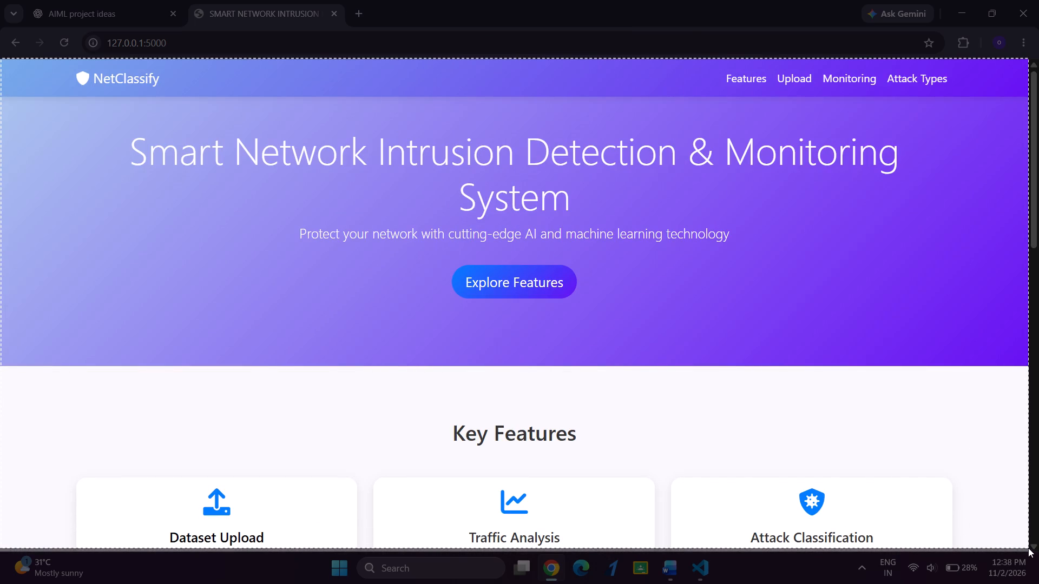
{"action": "left_click", "coordinate": [355, 30]}
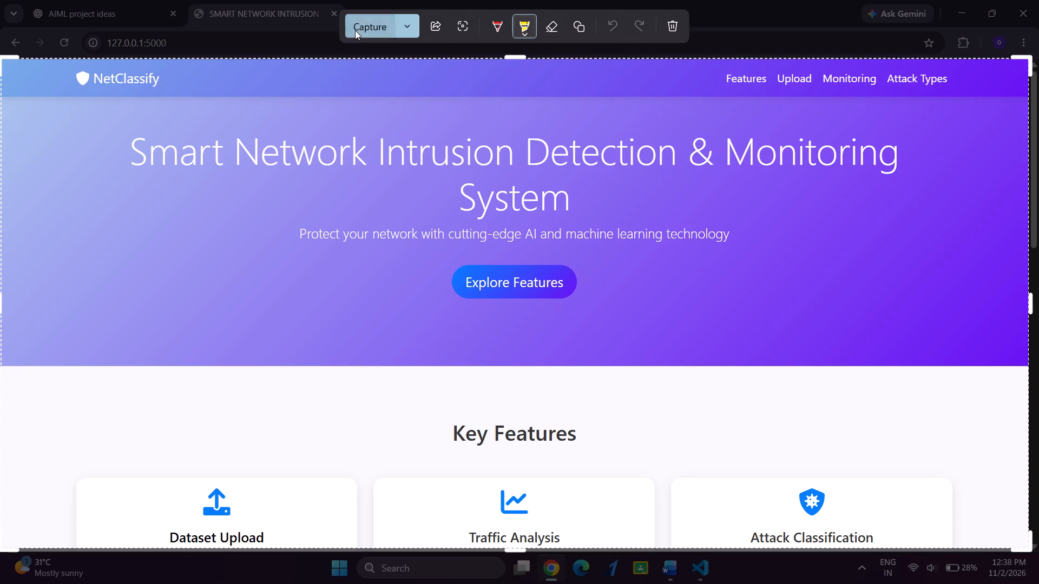
{"action": "left_click", "coordinate": [666, 582]}
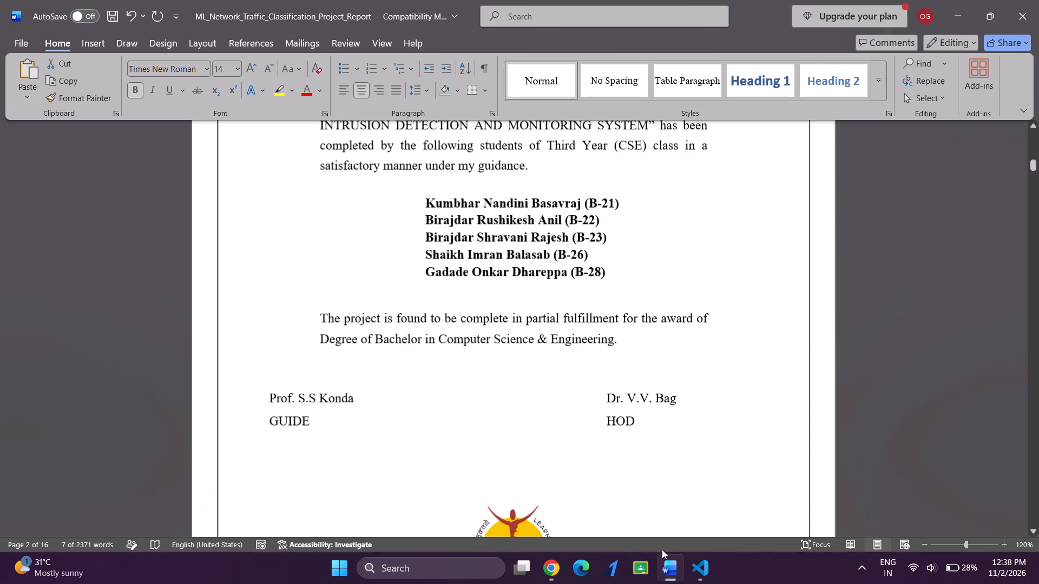
{"action": "scroll", "coordinate": [515, 248], "scroll_direction": "up", "scroll_amount": 7}
{"action": "scroll", "coordinate": [515, 248], "scroll_direction": "down", "scroll_amount": 9}
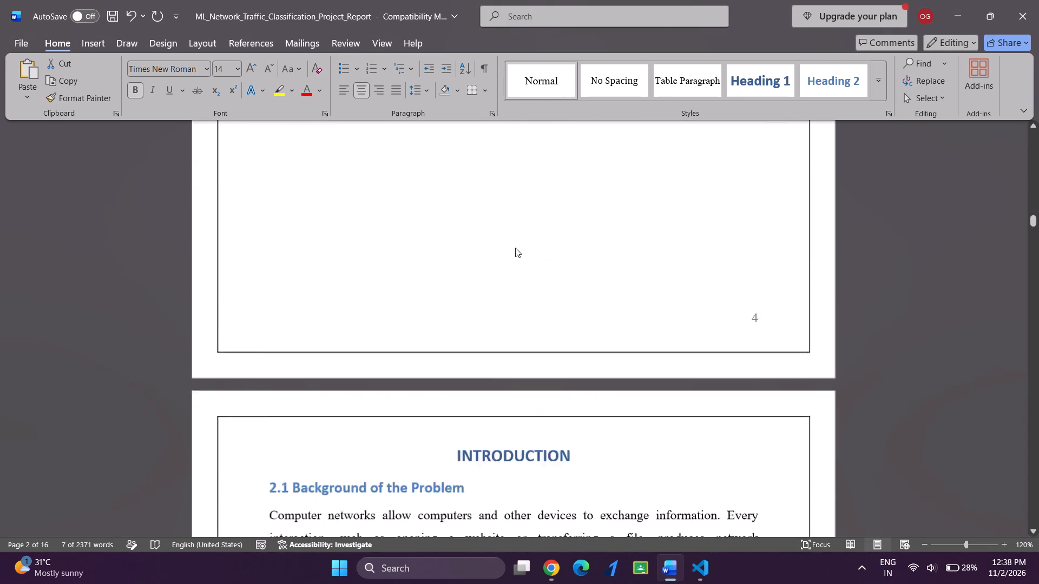
{"action": "scroll", "coordinate": [515, 248], "scroll_direction": "down", "scroll_amount": 14}
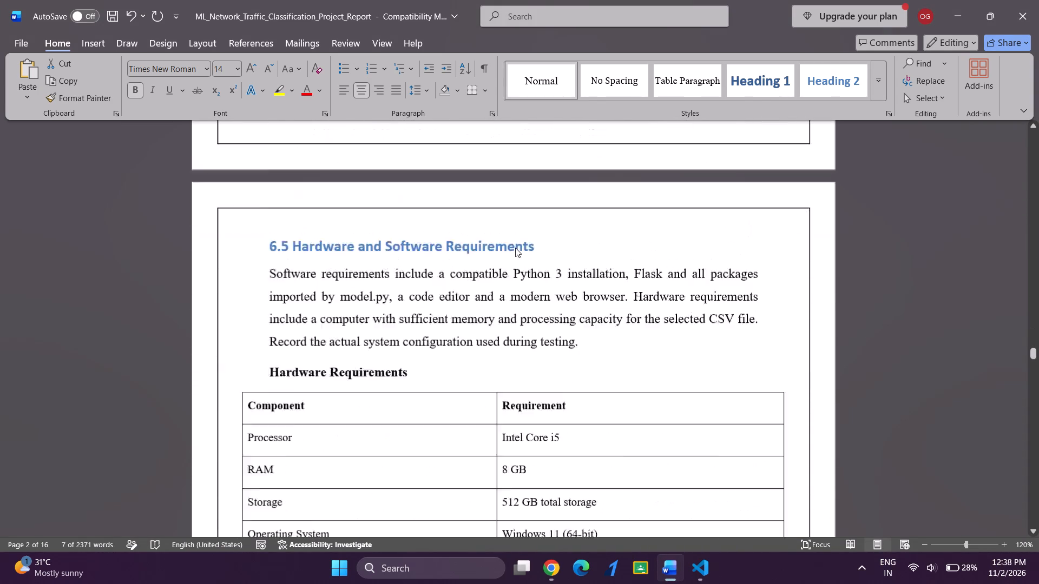
{"action": "scroll", "coordinate": [515, 248], "scroll_direction": "down", "scroll_amount": 3}
{"action": "scroll", "coordinate": [515, 248], "scroll_direction": "up", "scroll_amount": 6}
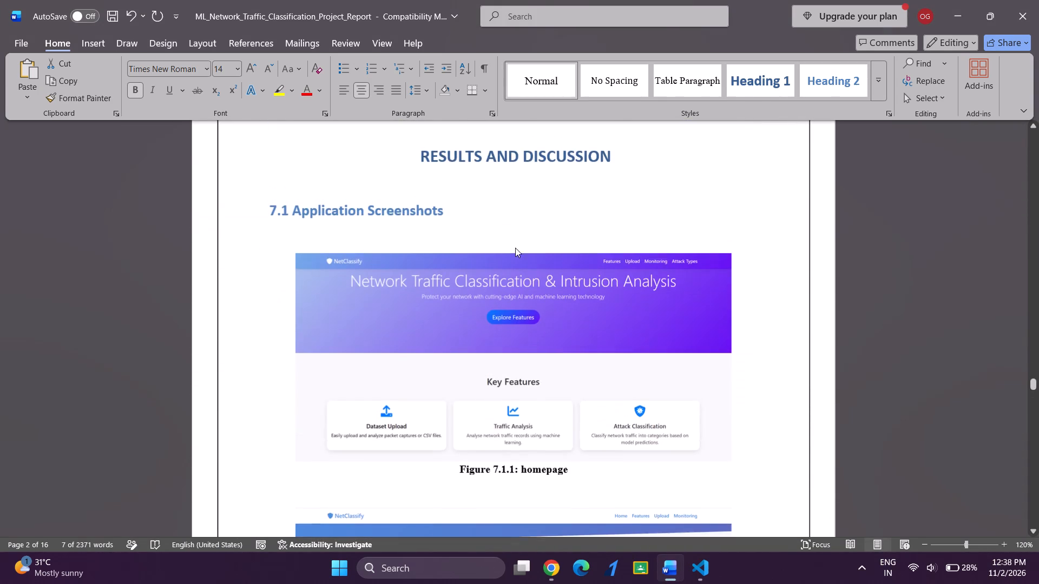
{"action": "scroll", "coordinate": [515, 248], "scroll_direction": "up", "scroll_amount": 1}
{"action": "left_click", "coordinate": [553, 394]}
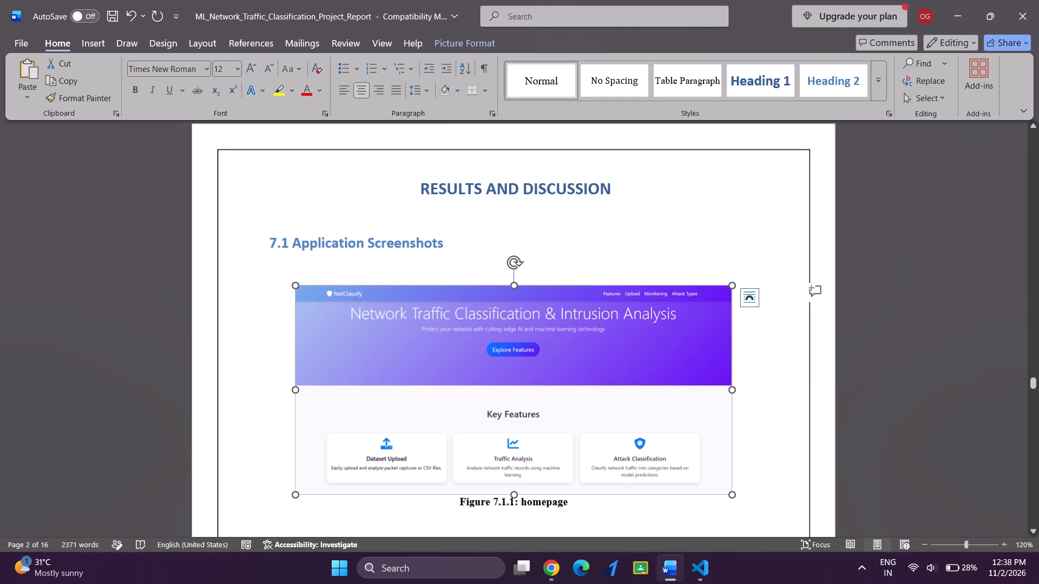
{"action": "right_click", "coordinate": [610, 373]}
{"action": "left_click", "coordinate": [649, 327]}
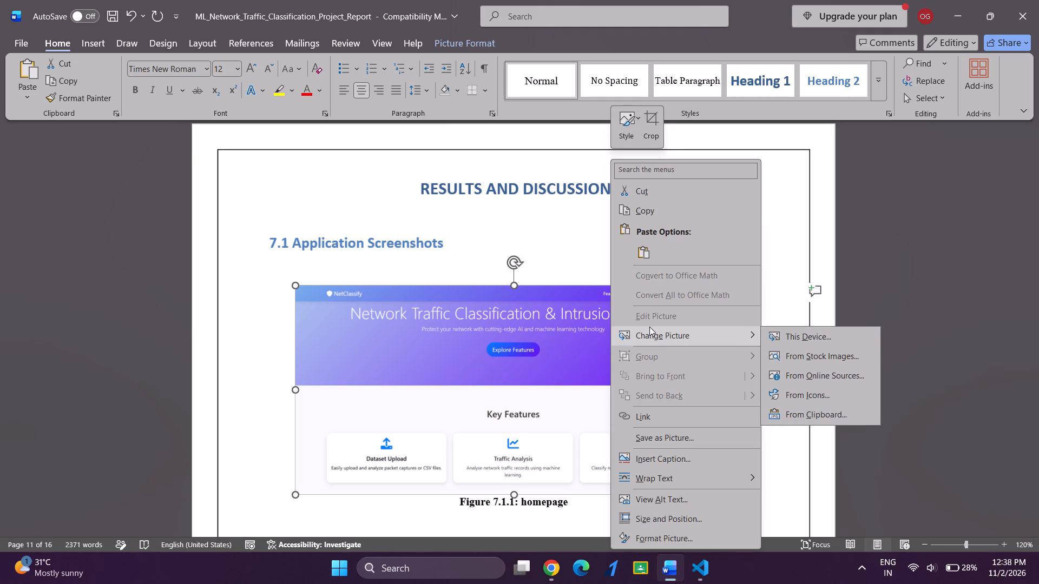
{"action": "left_click", "coordinate": [781, 340]}
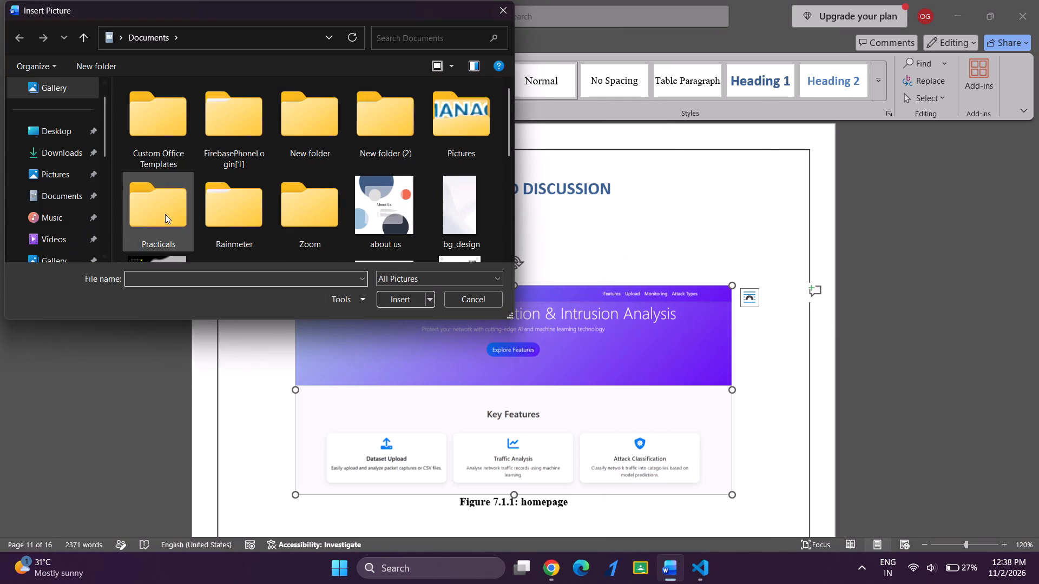
{"action": "left_click", "coordinate": [60, 177]}
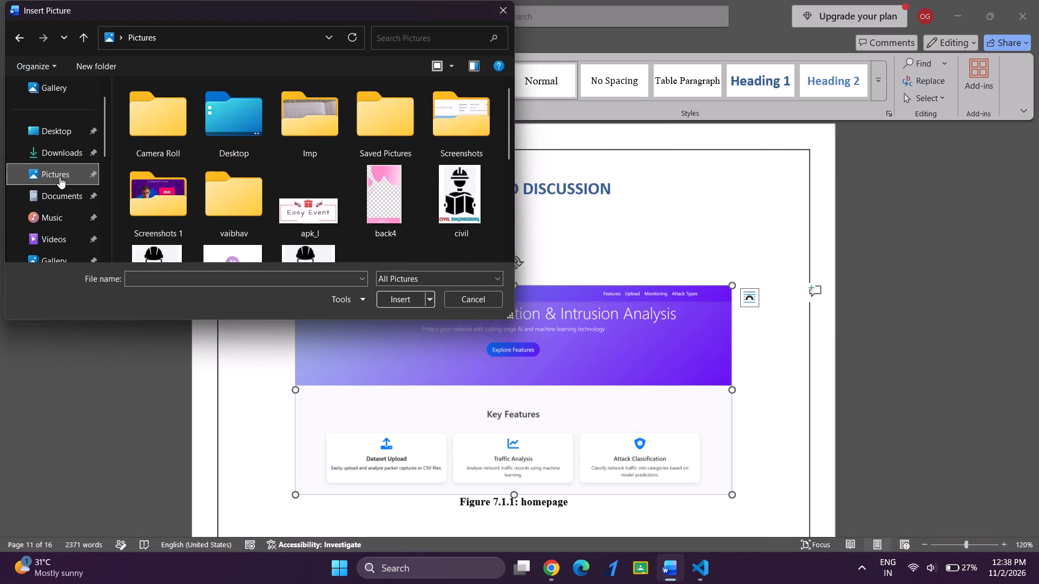
{"action": "triple_click", "coordinate": [456, 125]}
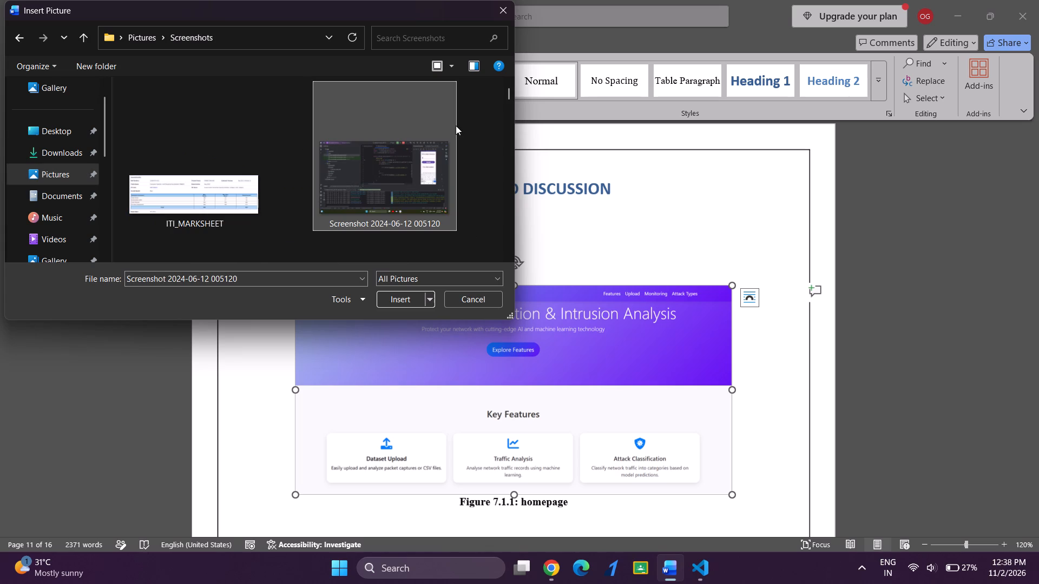
{"action": "left_click_drag", "start_coordinate": [507, 99], "coordinate": [507, 195]}
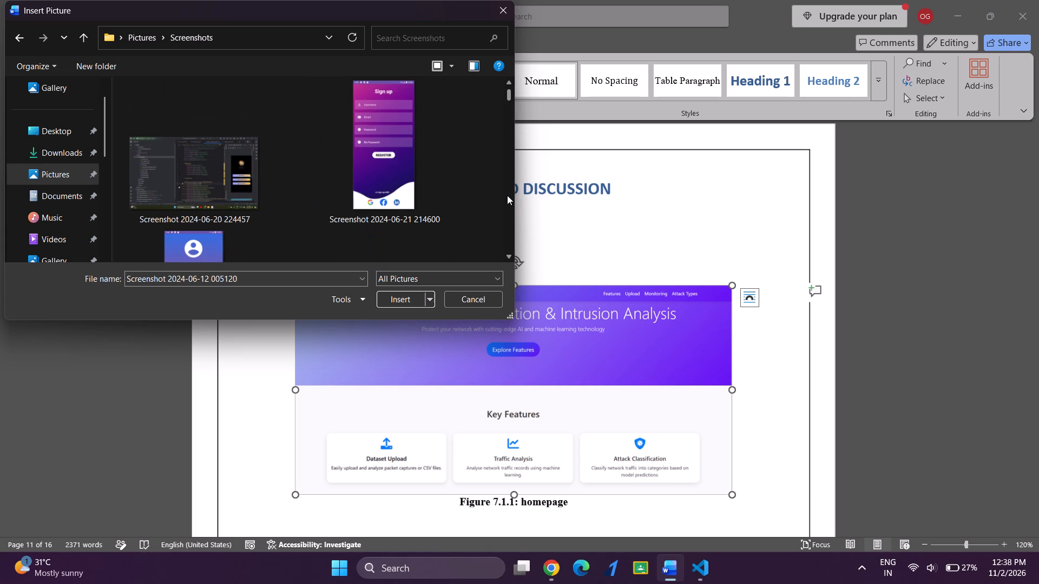
{"action": "left_click_drag", "start_coordinate": [510, 95], "coordinate": [516, 247]}
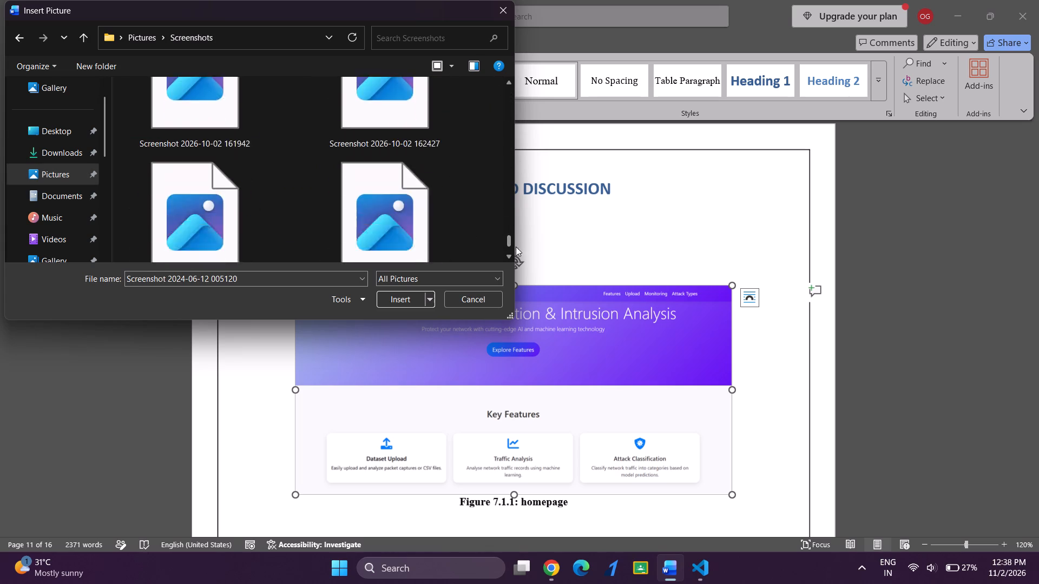
{"action": "left_click_drag", "start_coordinate": [516, 247], "coordinate": [516, 251]}
{"action": "left_click", "coordinate": [417, 215]}
{"action": "left_click", "coordinate": [396, 303]}
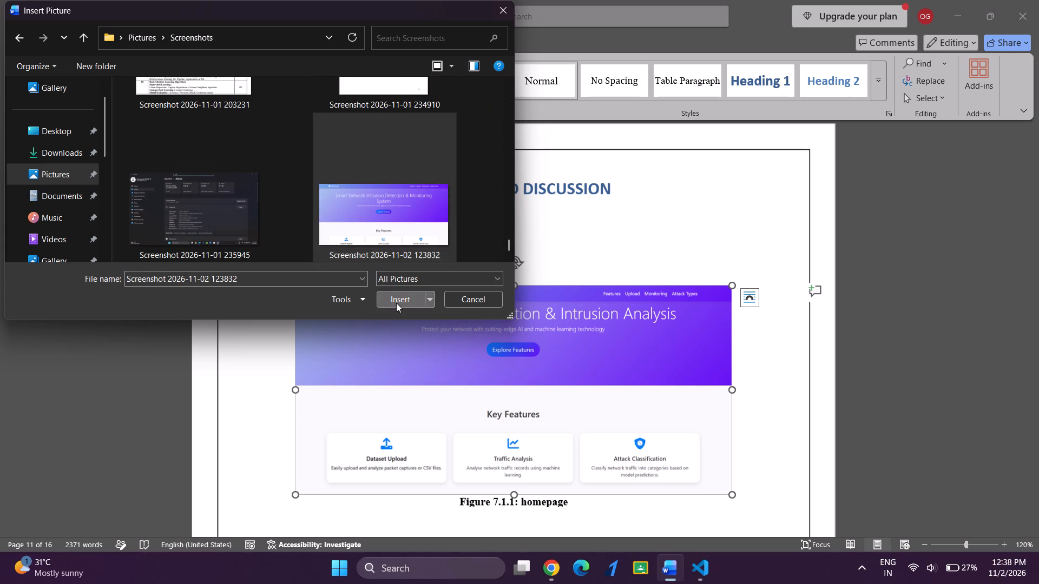
{"action": "scroll", "coordinate": [660, 210], "scroll_direction": "down", "scroll_amount": 1}
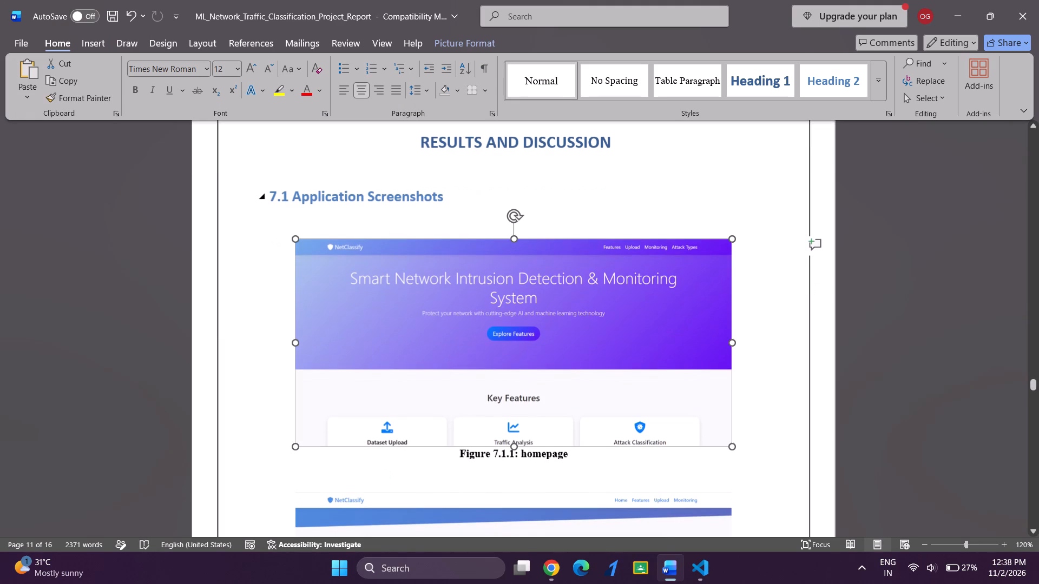
{"action": "left_click", "coordinate": [762, 318]}
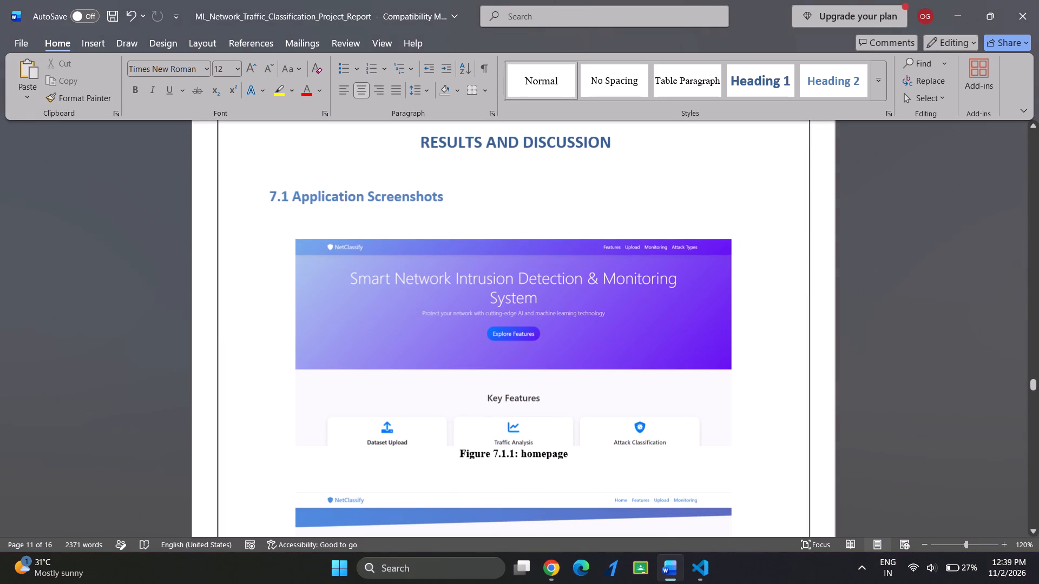
Review the figures and page layout under 7.1 Application Screenshots, from the homepage picture to the CSV upload page.
{"action": "scroll", "coordinate": [758, 318], "scroll_direction": "down", "scroll_amount": 2}
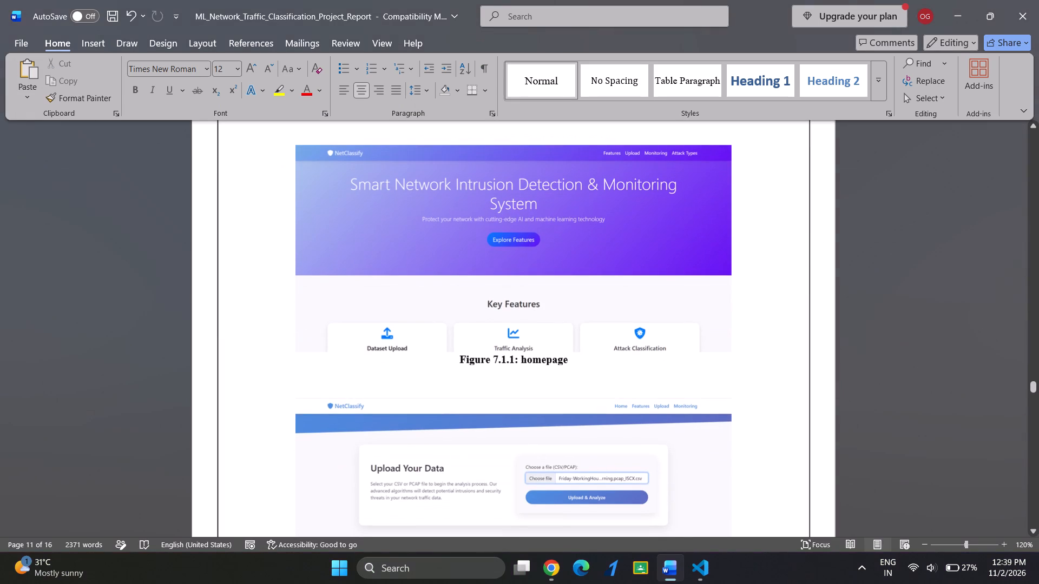
{"action": "left_click", "coordinate": [542, 277]}
{"action": "scroll", "coordinate": [542, 277], "scroll_direction": "down", "scroll_amount": 1}
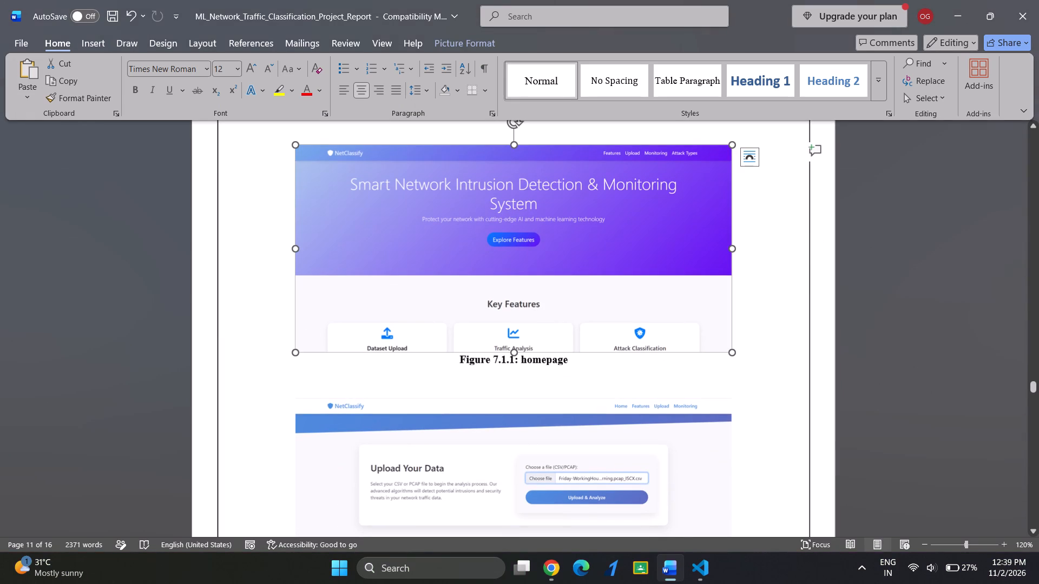
{"action": "left_click", "coordinate": [749, 340]}
{"action": "scroll", "coordinate": [749, 340], "scroll_direction": "down", "scroll_amount": 1}
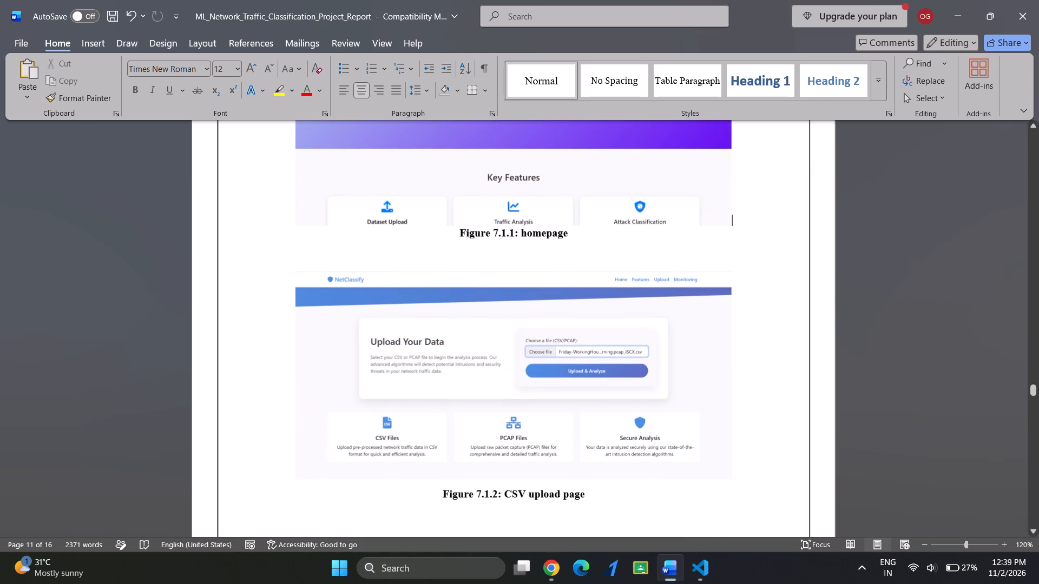
{"action": "scroll", "coordinate": [749, 340], "scroll_direction": "down", "scroll_amount": 1}
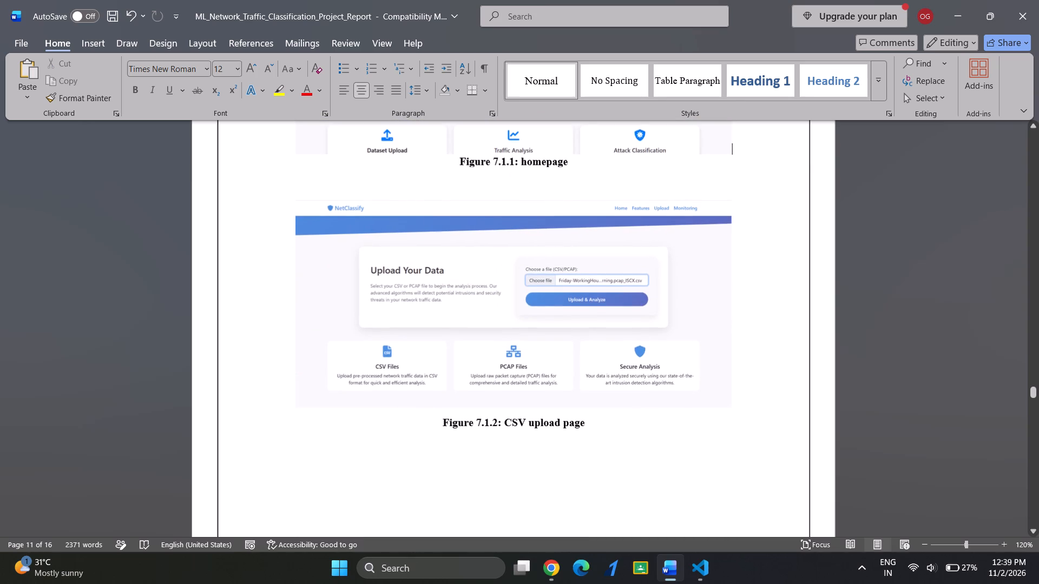
{"action": "scroll", "coordinate": [728, 441], "scroll_direction": "down", "scroll_amount": 3}
{"action": "scroll", "coordinate": [728, 441], "scroll_direction": "up", "scroll_amount": 1}
{"action": "scroll", "coordinate": [728, 441], "scroll_direction": "down", "scroll_amount": 1}
{"action": "scroll", "coordinate": [728, 441], "scroll_direction": "up", "scroll_amount": 2}
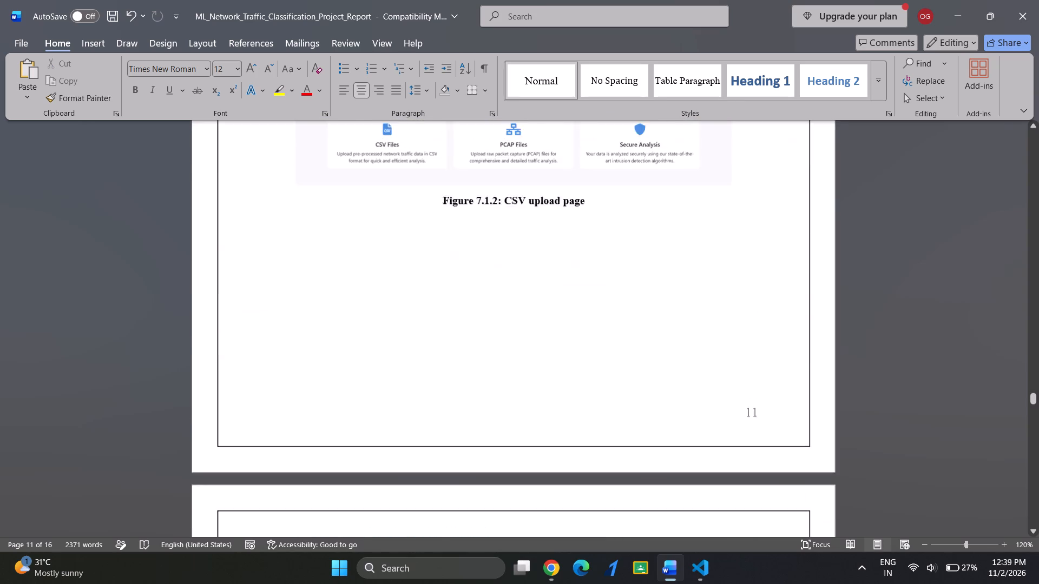
{"action": "scroll", "coordinate": [728, 441], "scroll_direction": "up", "scroll_amount": 2}
{"action": "scroll", "coordinate": [728, 441], "scroll_direction": "down", "scroll_amount": 2}
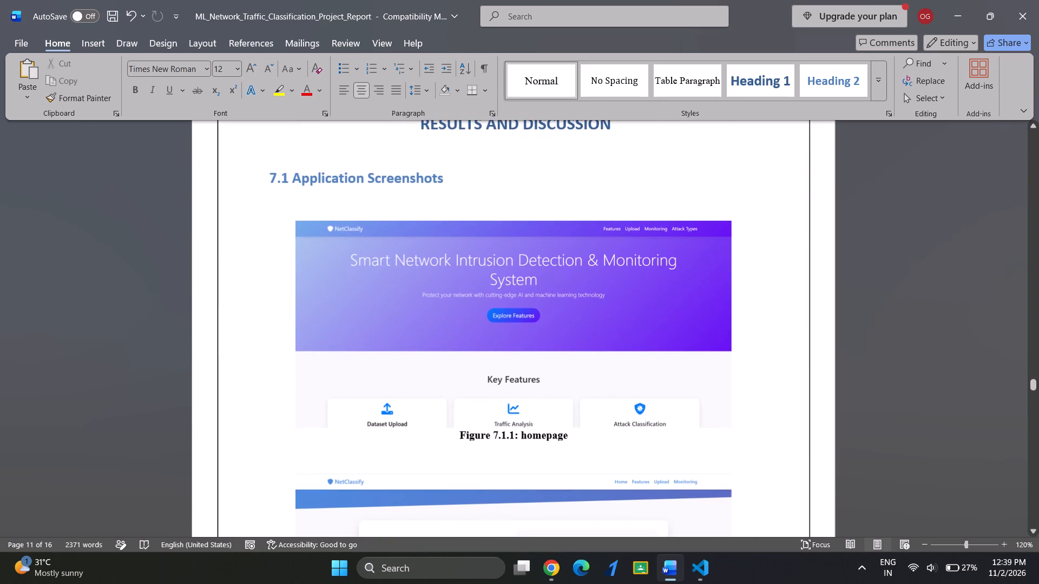
Switch to the browser and capture a screenshot of the NetClassify home page, scrolled slightly so the feature cards' descriptions are included.
{"action": "left_click", "coordinate": [555, 570]}
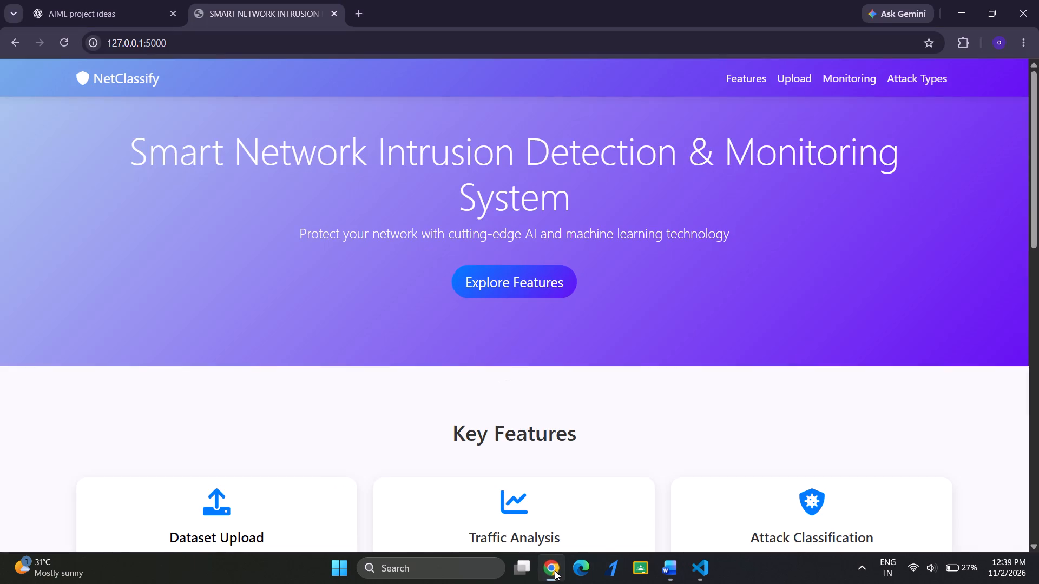
{"action": "scroll", "coordinate": [522, 498], "scroll_direction": "down", "scroll_amount": 1}
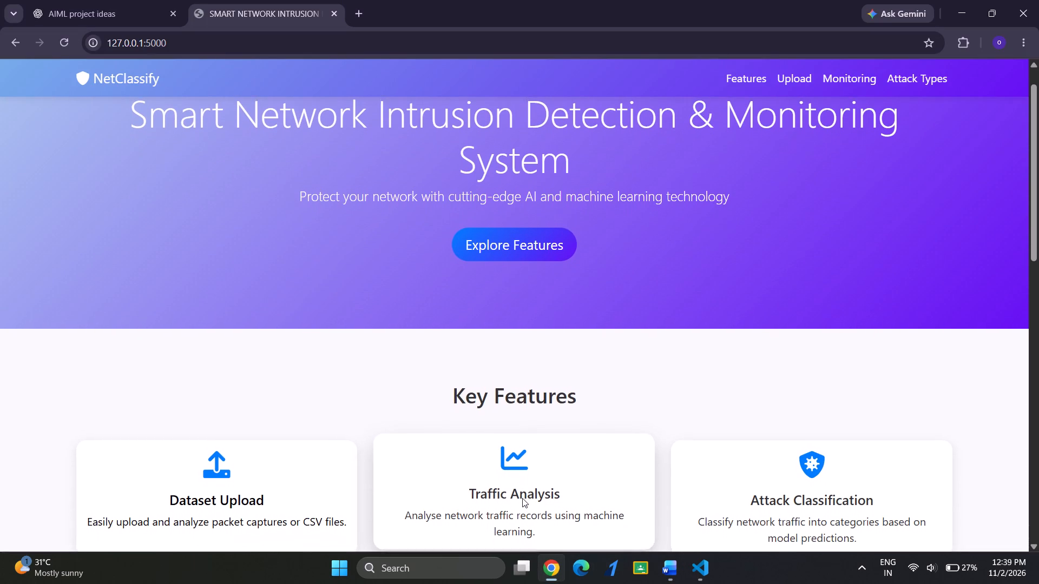
{"action": "scroll", "coordinate": [522, 498], "scroll_direction": "down", "scroll_amount": 2}
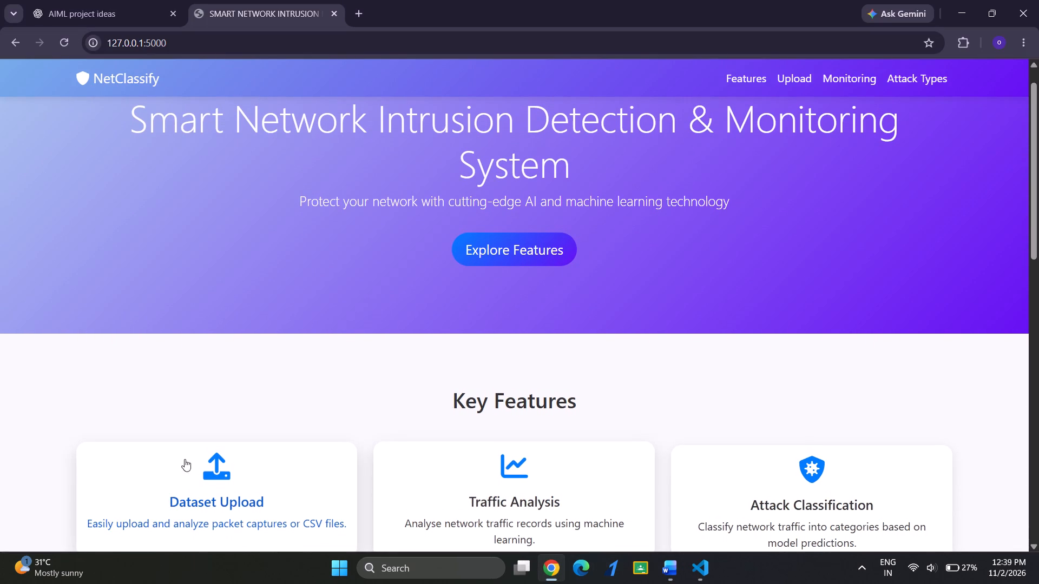
{"action": "scroll", "coordinate": [190, 455], "scroll_direction": "left", "scroll_amount": 1}
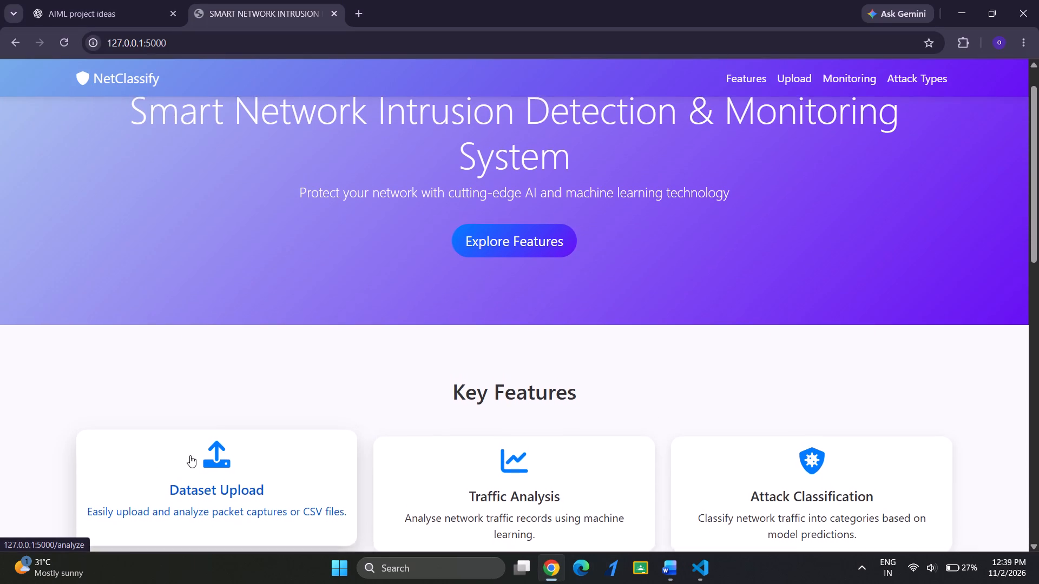
{"action": "scroll", "coordinate": [190, 455], "scroll_direction": "left", "scroll_amount": 2}
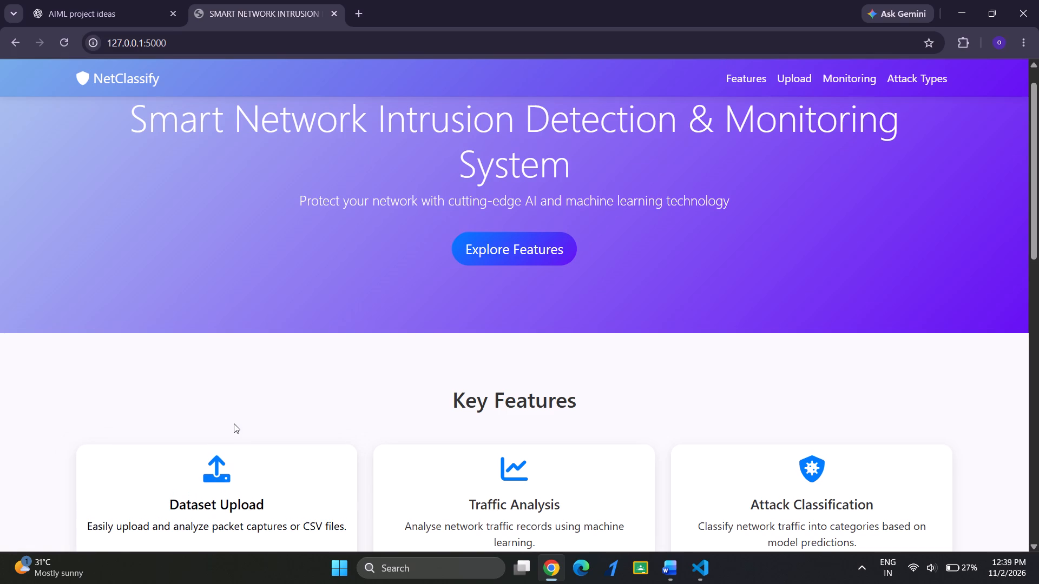
{"action": "key", "text": "Print"}
{"action": "left_click", "coordinate": [2, 64]}
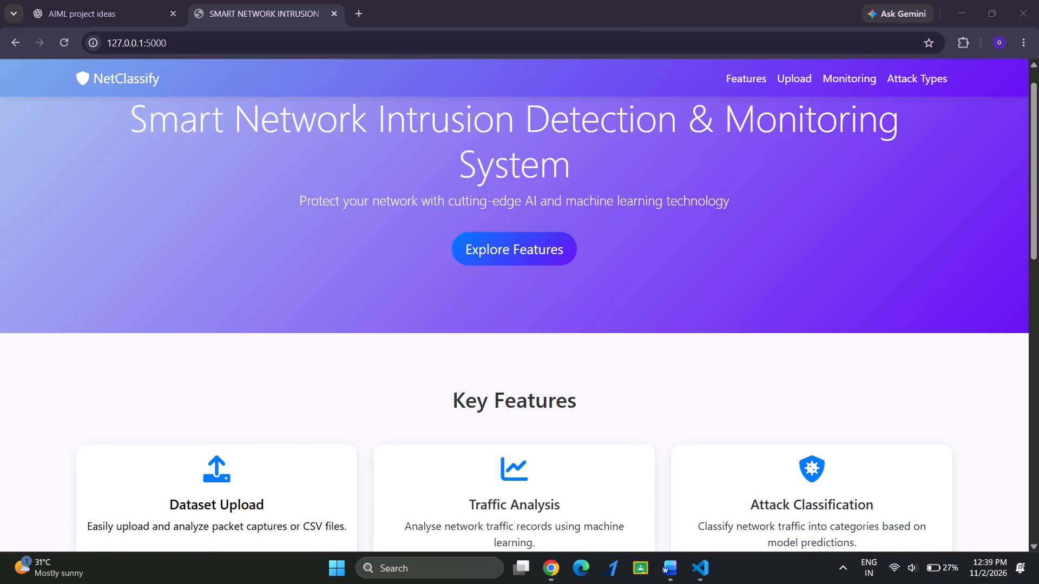
{"action": "left_click_drag", "start_coordinate": [0, 59], "coordinate": [463, 331]}
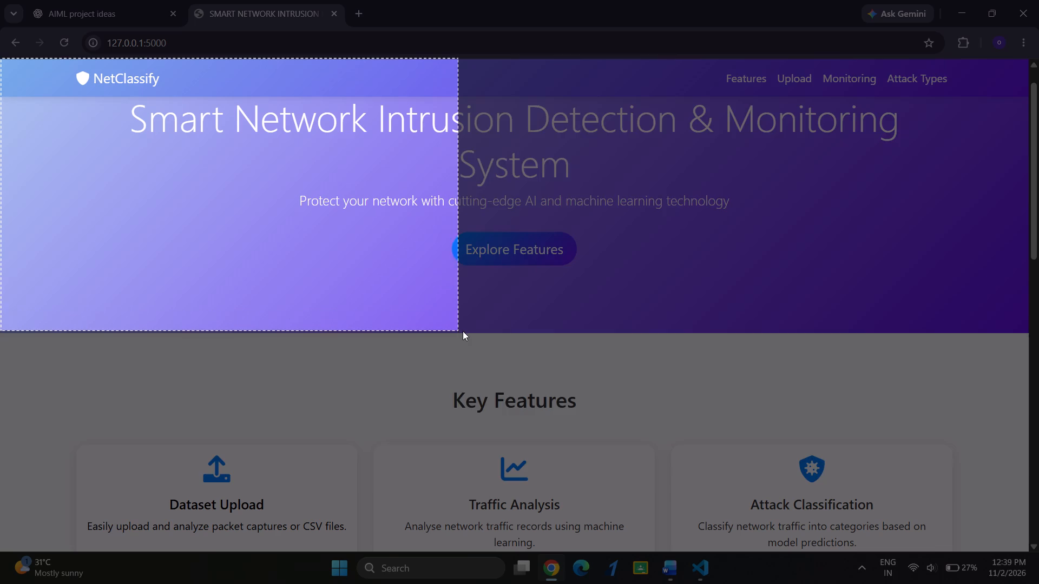
{"action": "scroll", "coordinate": [471, 334], "scroll_direction": "right", "scroll_amount": 7}
{"action": "left_click_drag", "start_coordinate": [463, 331], "coordinate": [1027, 554]}
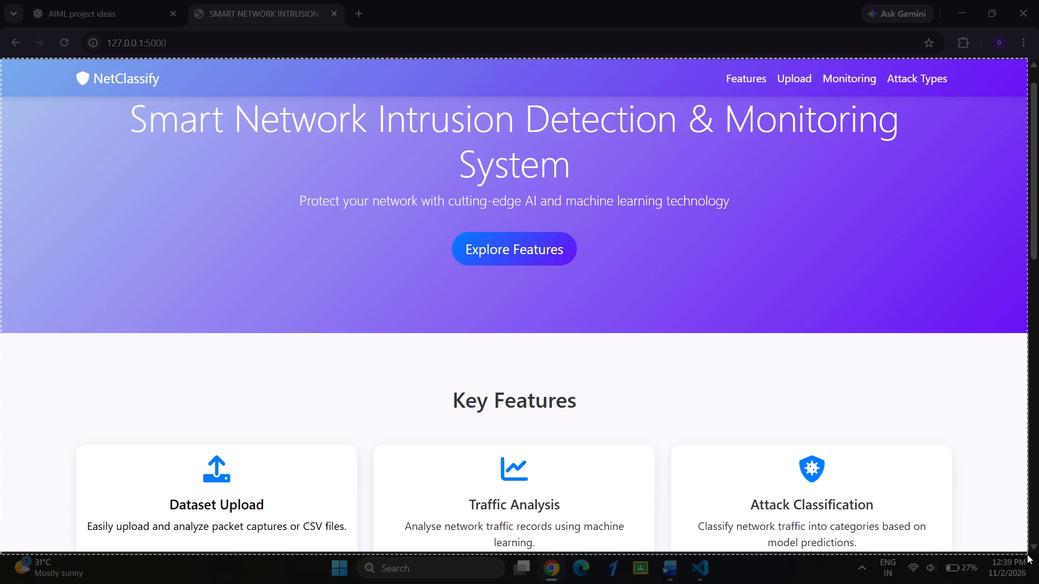
{"action": "left_click_drag", "start_coordinate": [1027, 554], "coordinate": [1029, 552]}
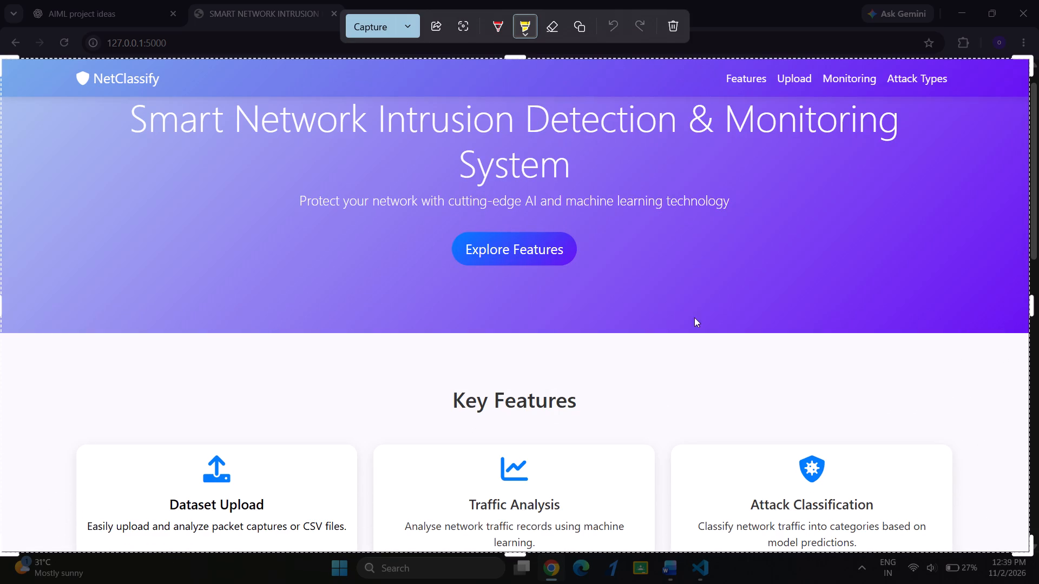
{"action": "left_click", "coordinate": [423, 100]}
{"action": "left_click", "coordinate": [367, 28]}
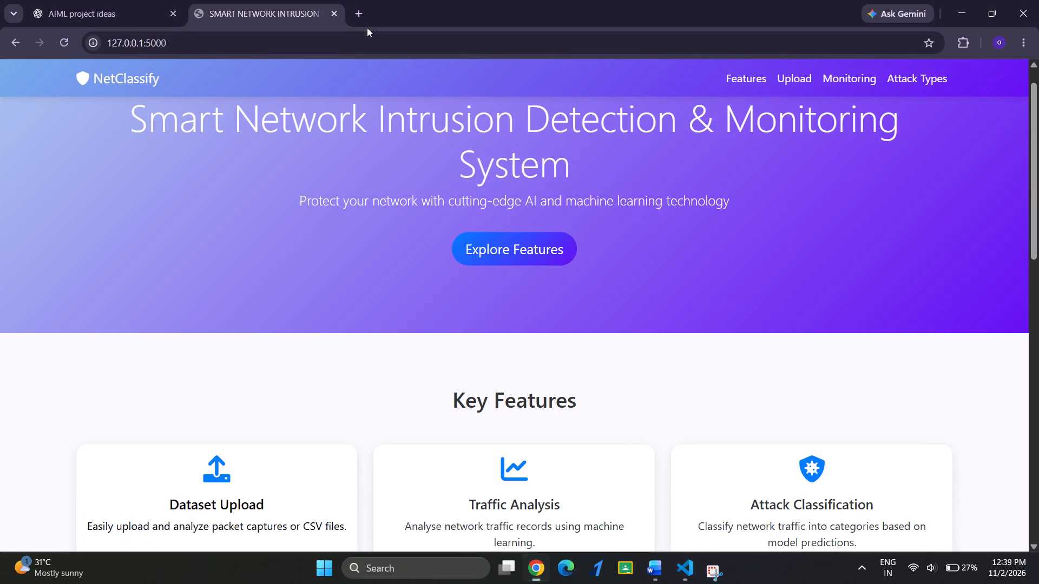
{"action": "left_click", "coordinate": [669, 559]}
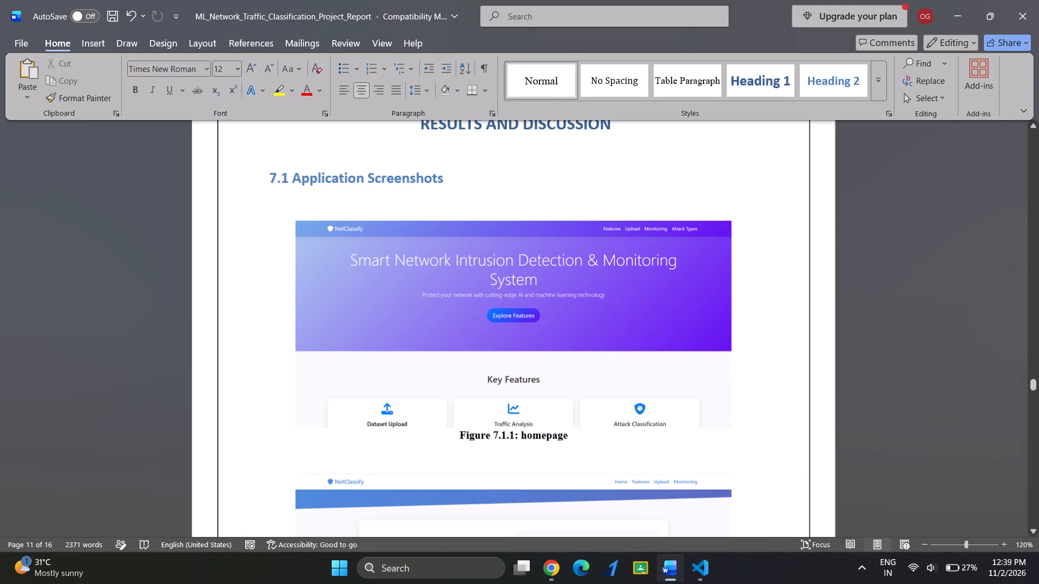
{"action": "right_click", "coordinate": [555, 394]}
{"action": "left_click", "coordinate": [503, 388]}
{"action": "right_click", "coordinate": [503, 388]}
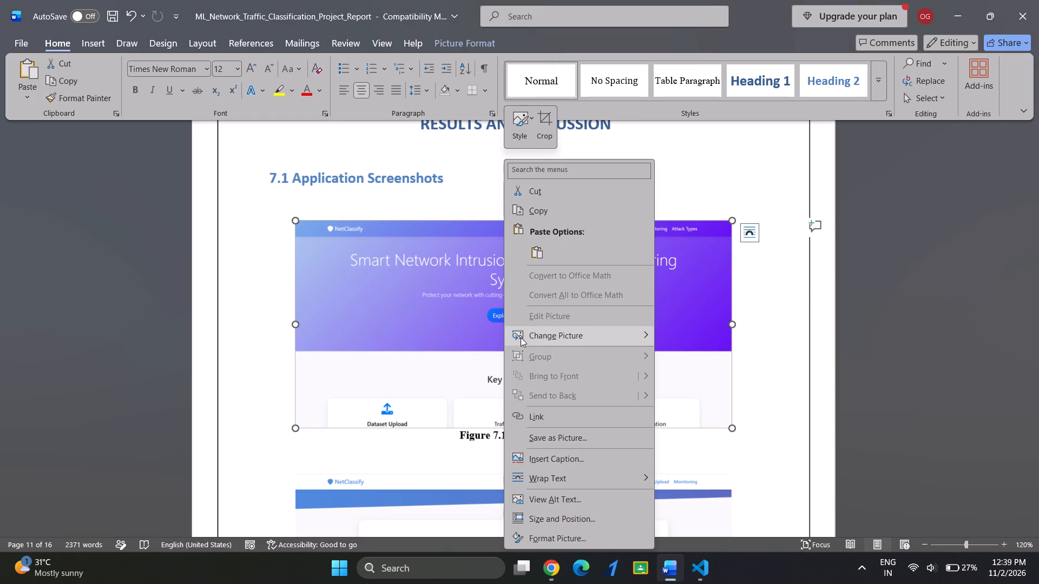
{"action": "left_click", "coordinate": [526, 337]}
{"action": "left_click", "coordinate": [706, 344]}
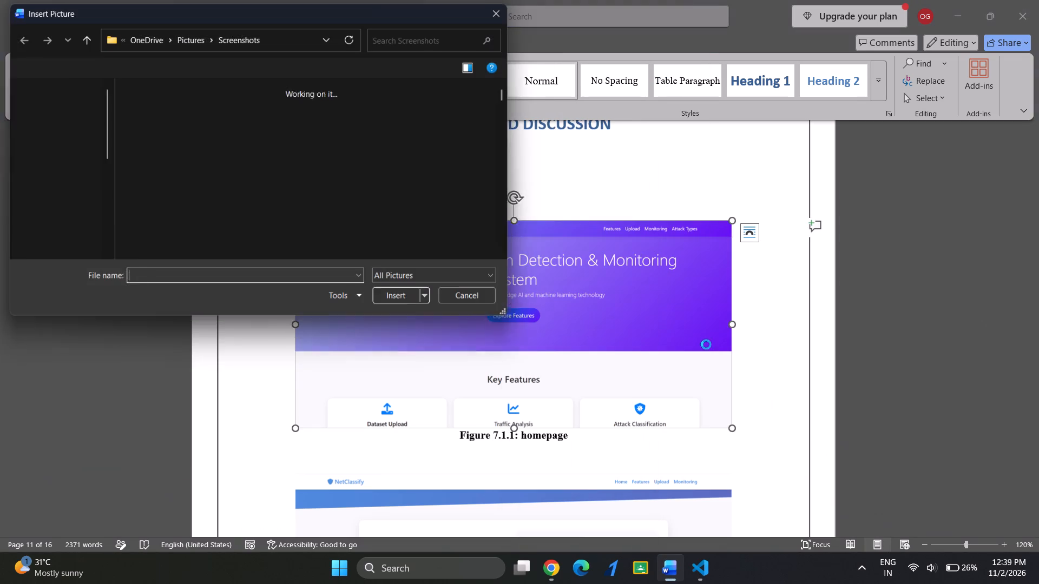
{"action": "left_click_drag", "start_coordinate": [509, 88], "coordinate": [505, 244]}
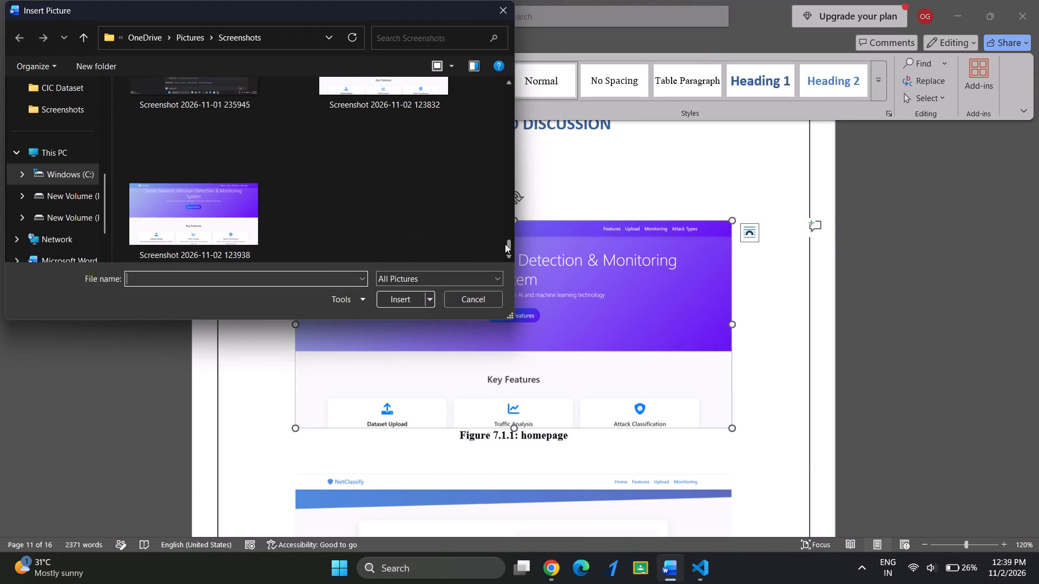
{"action": "left_click", "coordinate": [236, 238]}
{"action": "left_click", "coordinate": [399, 295]}
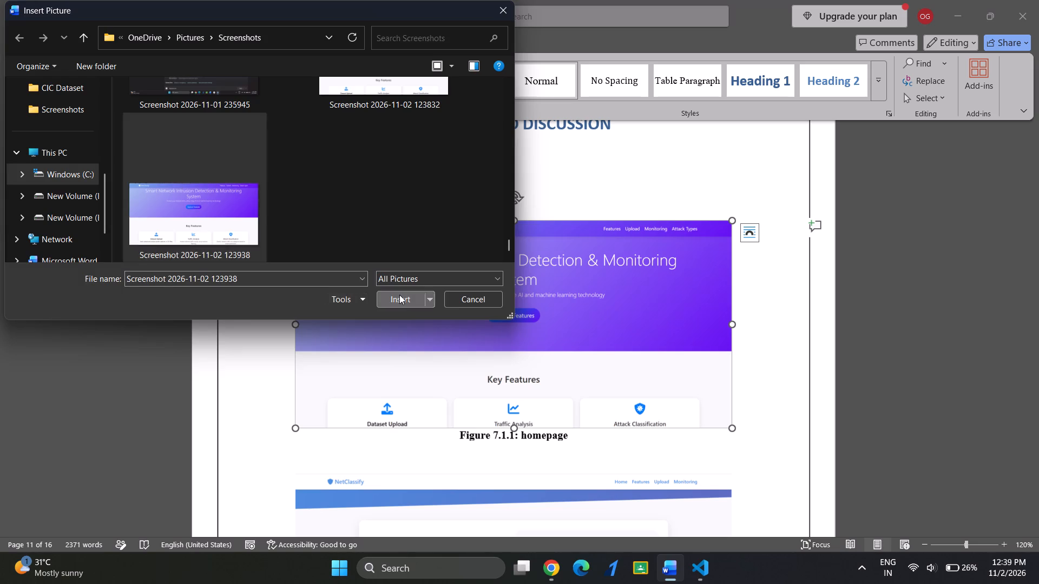
{"action": "left_click", "coordinate": [771, 293]}
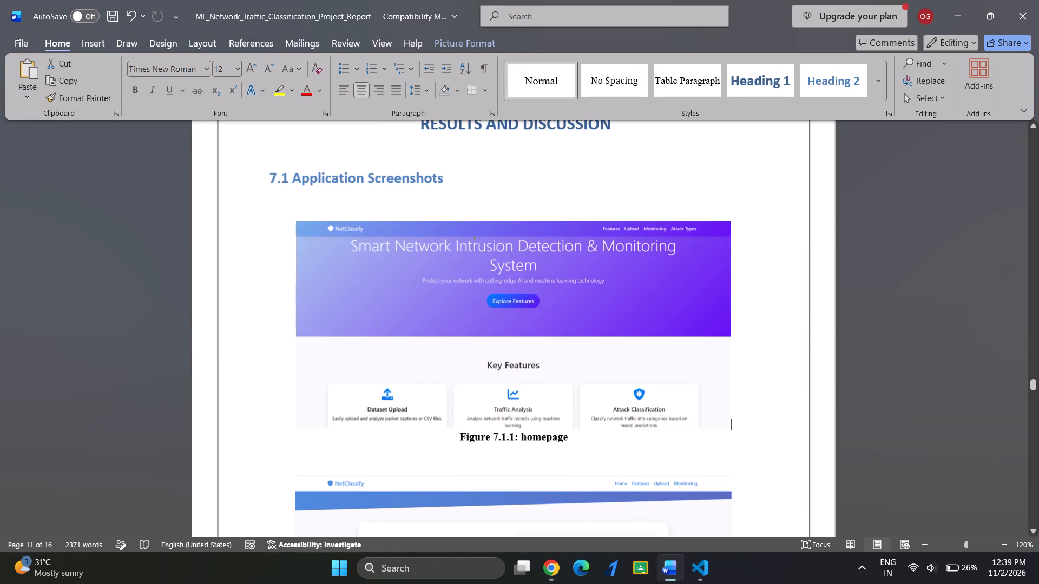
Review the figures and page layout from the homepage picture through Figure 7.2.3 and the dataset table image below it.
{"action": "scroll", "coordinate": [771, 293], "scroll_direction": "down", "scroll_amount": 3}
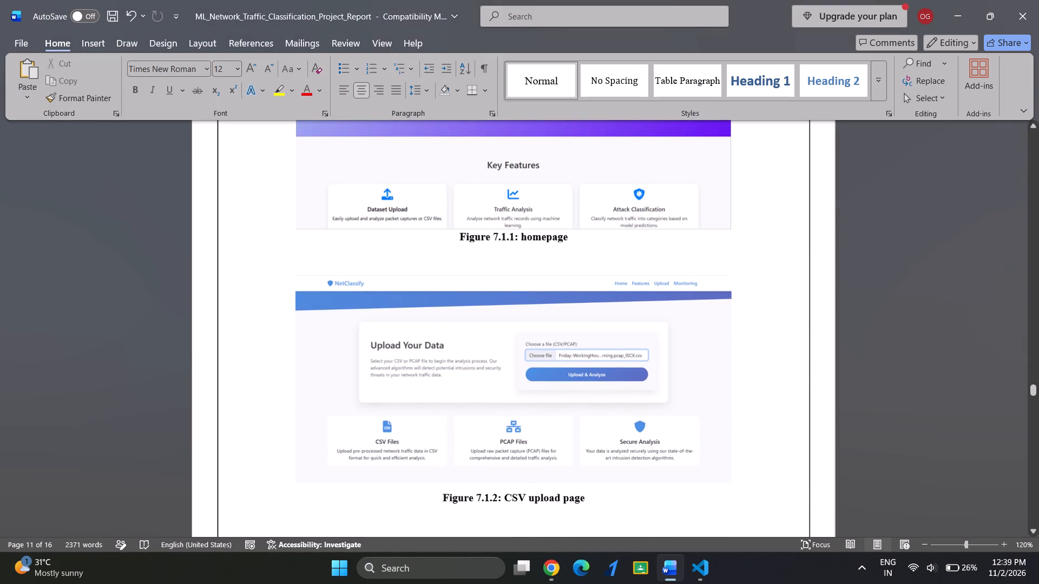
{"action": "scroll", "coordinate": [771, 293], "scroll_direction": "down", "scroll_amount": 2}
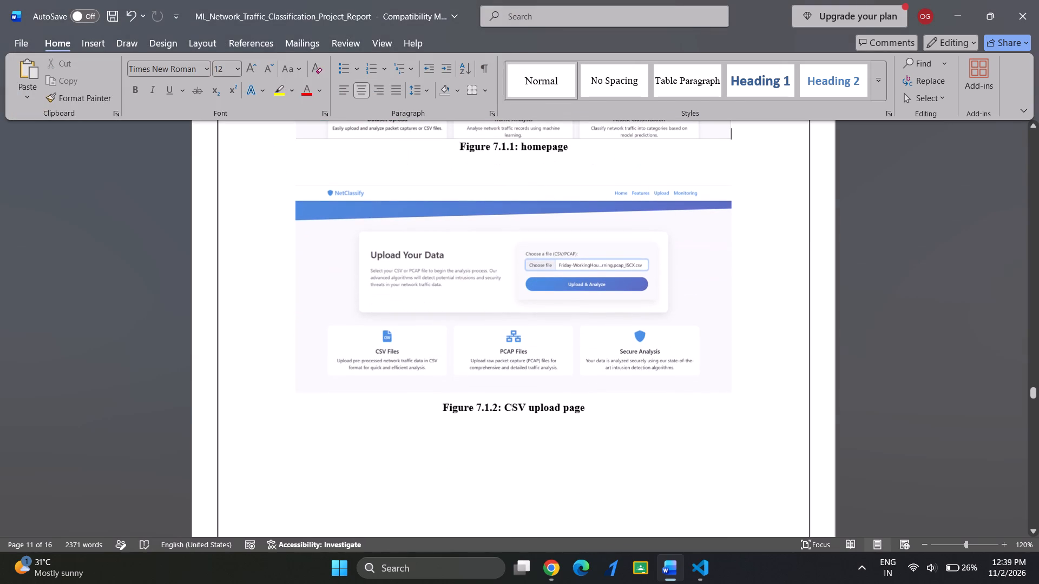
{"action": "scroll", "coordinate": [771, 293], "scroll_direction": "down", "scroll_amount": 5}
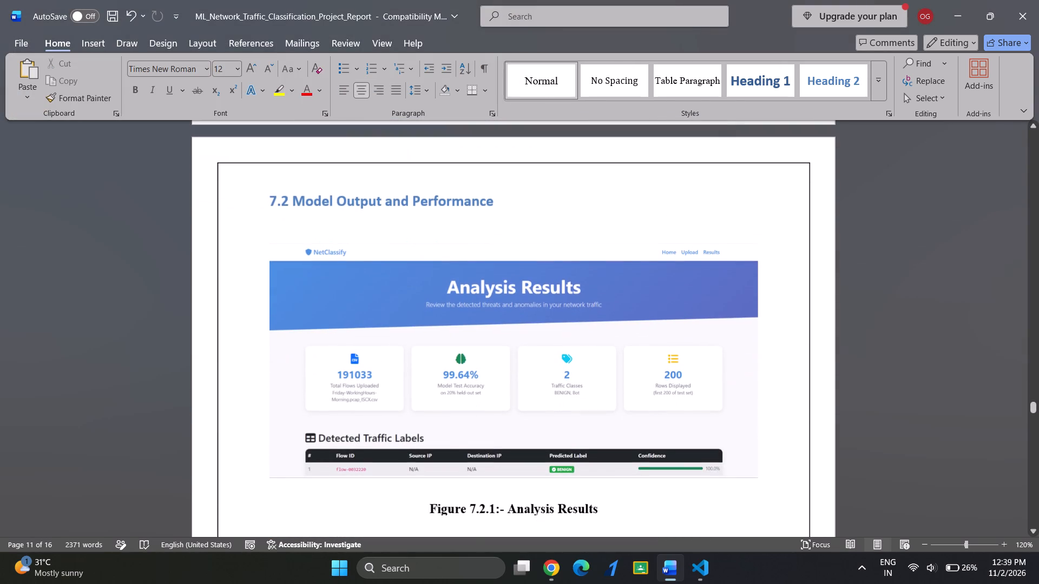
{"action": "scroll", "coordinate": [771, 293], "scroll_direction": "down", "scroll_amount": 5}
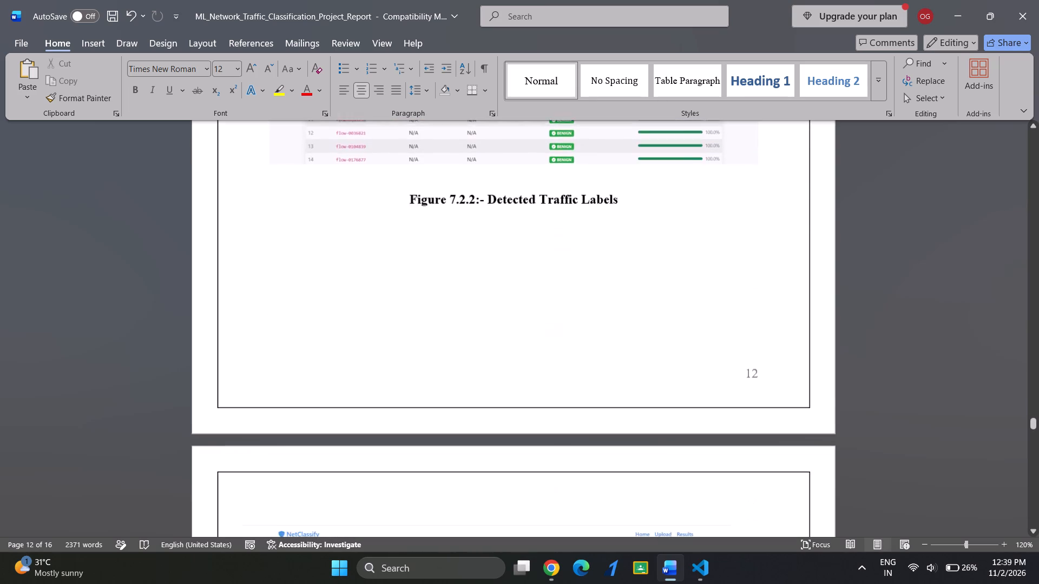
{"action": "scroll", "coordinate": [771, 293], "scroll_direction": "down", "scroll_amount": 5}
{"action": "scroll", "coordinate": [771, 293], "scroll_direction": "up", "scroll_amount": 1}
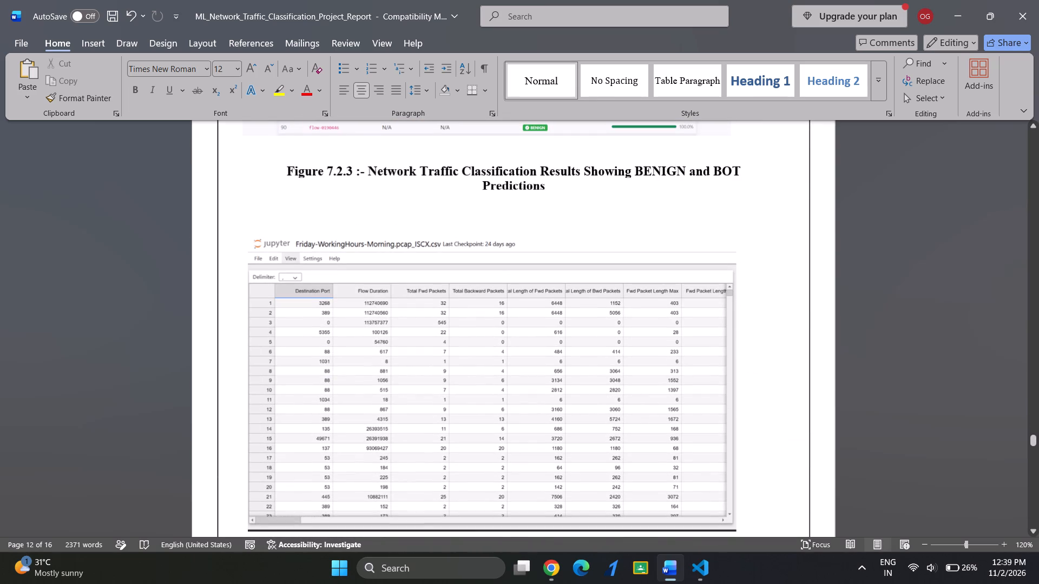
{"action": "scroll", "coordinate": [771, 293], "scroll_direction": "up", "scroll_amount": 3}
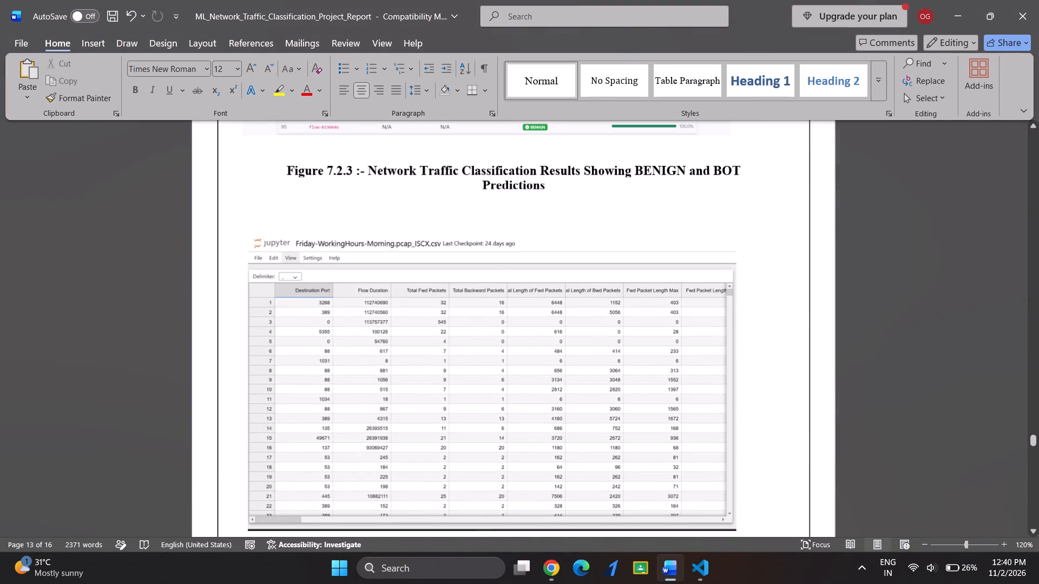
Save the Word report.
{"action": "left_click", "coordinate": [540, 176]}
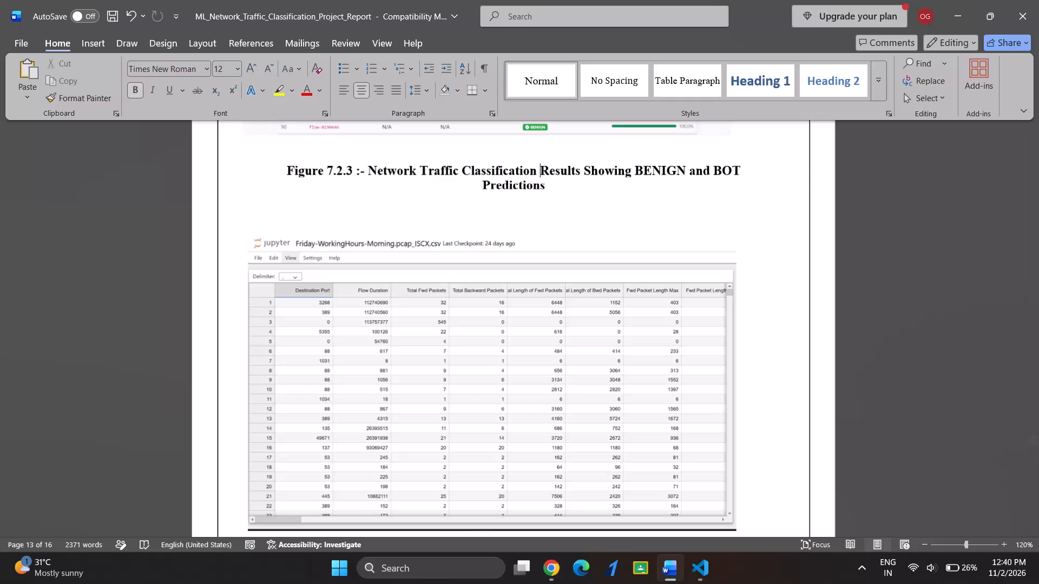
{"action": "key", "text": "ctrl+s"}
{"action": "key", "text": "ctrl+s"}
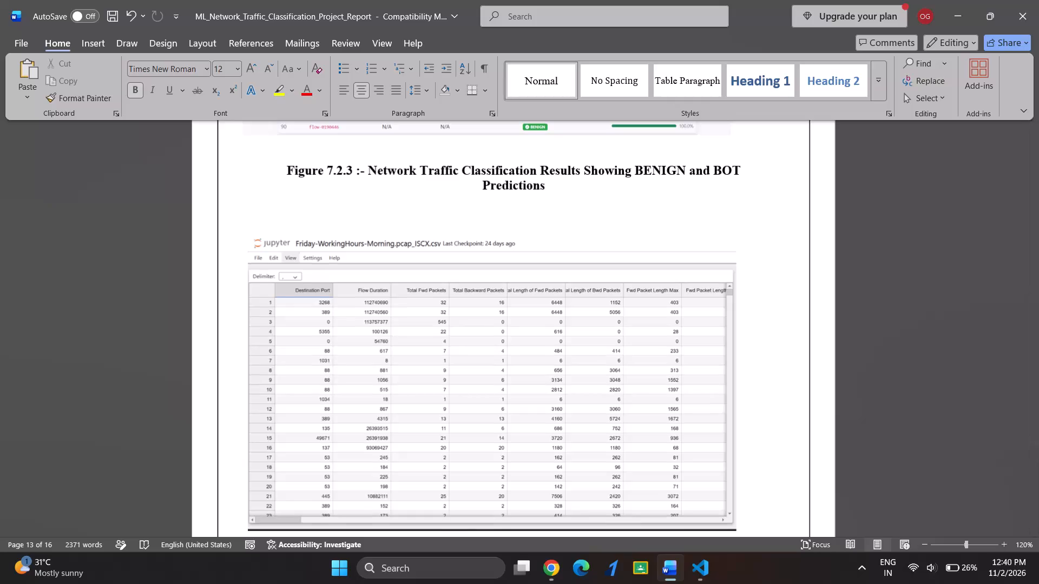
Review the rest of the report, including the result figures, test case table and references, and check the title page.
{"action": "scroll", "coordinate": [587, 214], "scroll_direction": "down", "scroll_amount": 4}
{"action": "scroll", "coordinate": [587, 214], "scroll_direction": "up", "scroll_amount": 3}
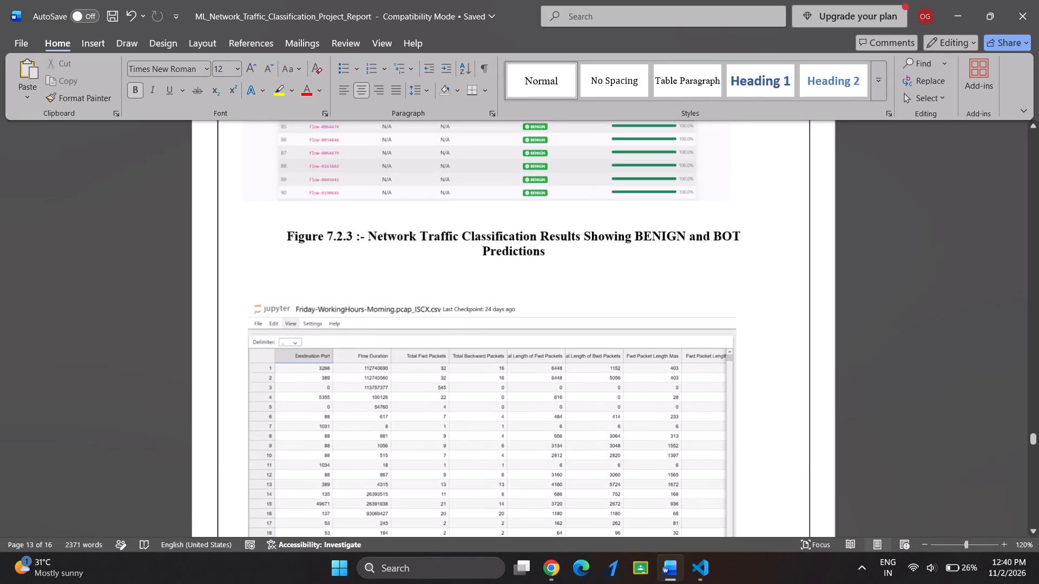
{"action": "scroll", "coordinate": [587, 214], "scroll_direction": "up", "scroll_amount": 5}
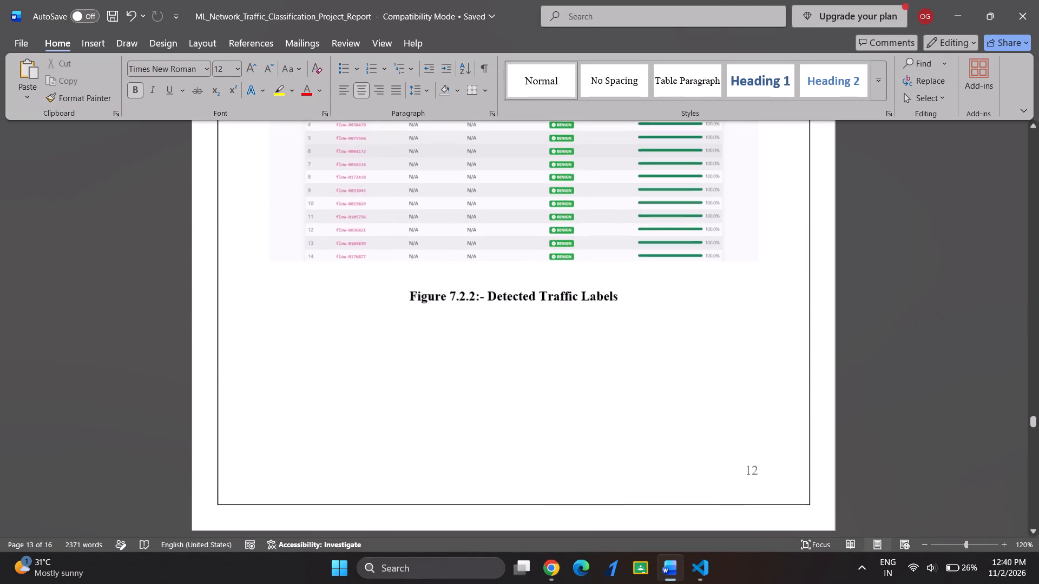
{"action": "scroll", "coordinate": [587, 214], "scroll_direction": "up", "scroll_amount": 3}
{"action": "scroll", "coordinate": [587, 214], "scroll_direction": "down", "scroll_amount": 2}
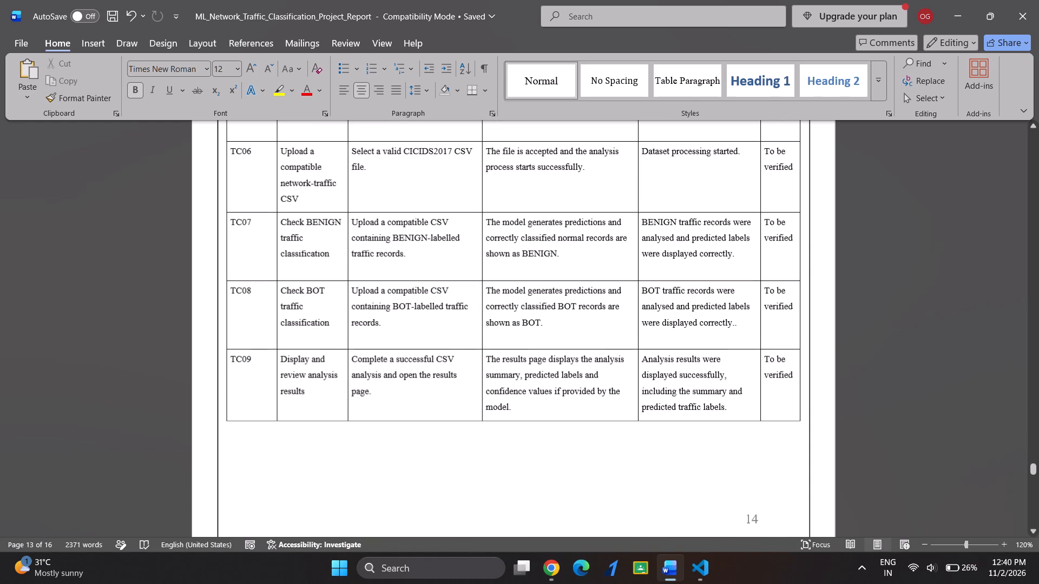
{"action": "key", "text": "ctrl+s"}
{"action": "scroll", "coordinate": [587, 214], "scroll_direction": "left", "scroll_amount": 1}
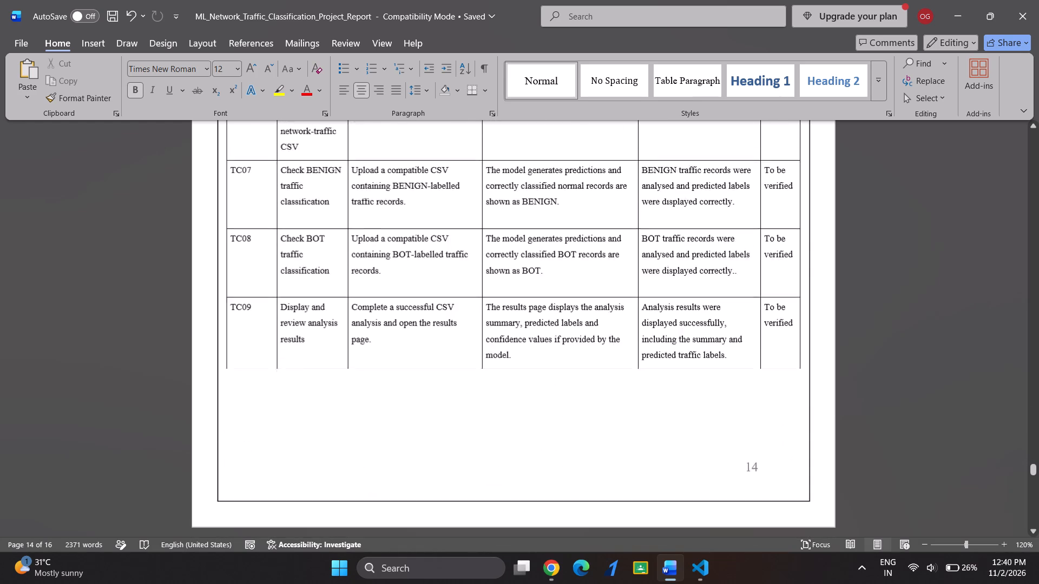
{"action": "scroll", "coordinate": [587, 214], "scroll_direction": "down", "scroll_amount": 10}
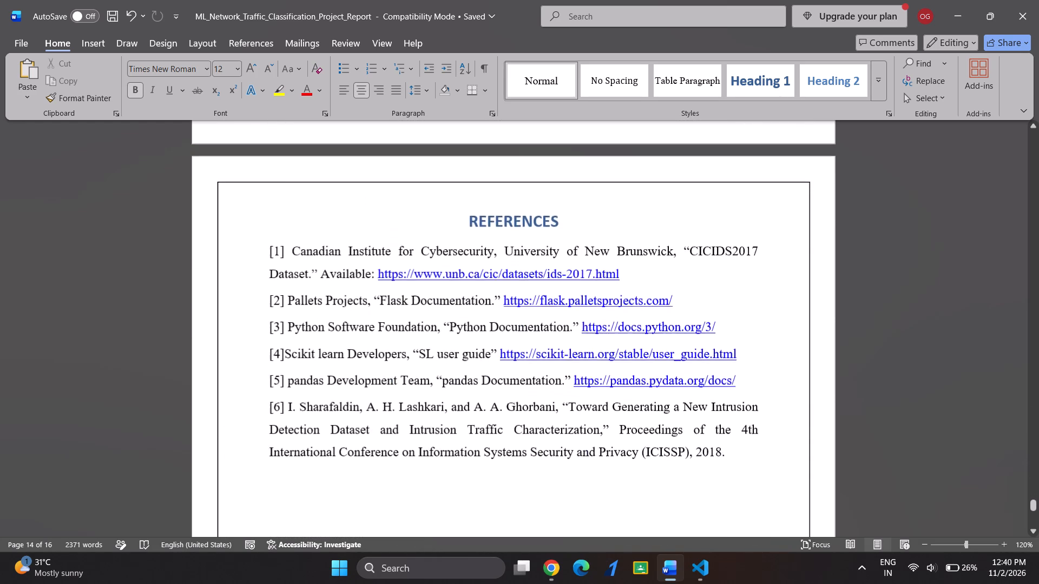
{"action": "scroll", "coordinate": [587, 214], "scroll_direction": "down", "scroll_amount": 3}
{"action": "scroll", "coordinate": [587, 214], "scroll_direction": "up", "scroll_amount": 20}
{"action": "scroll", "coordinate": [587, 214], "scroll_direction": "up", "scroll_amount": 16}
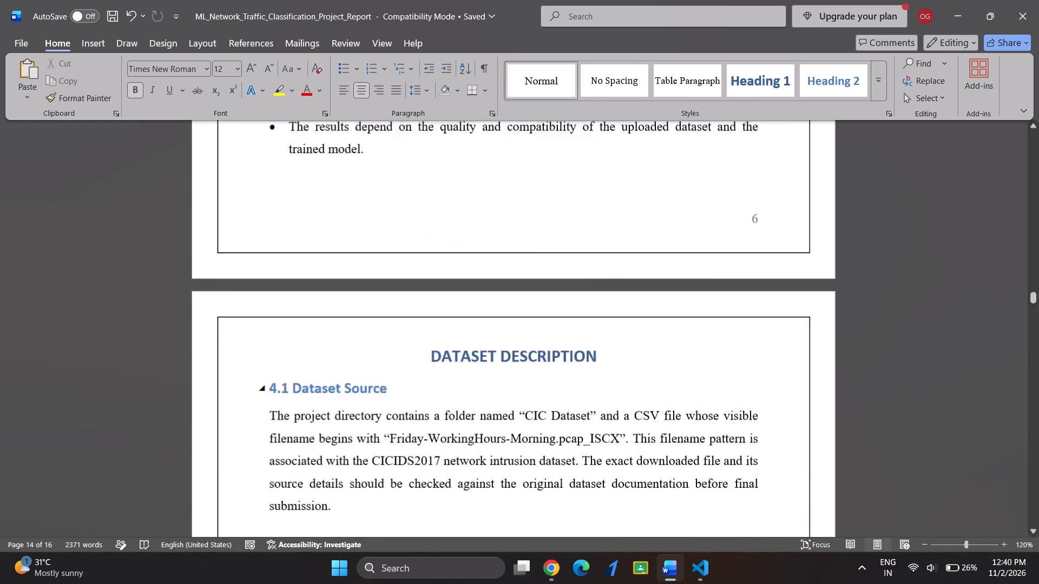
{"action": "scroll", "coordinate": [587, 214], "scroll_direction": "up", "scroll_amount": 20}
{"action": "scroll", "coordinate": [587, 214], "scroll_direction": "down", "scroll_amount": 1}
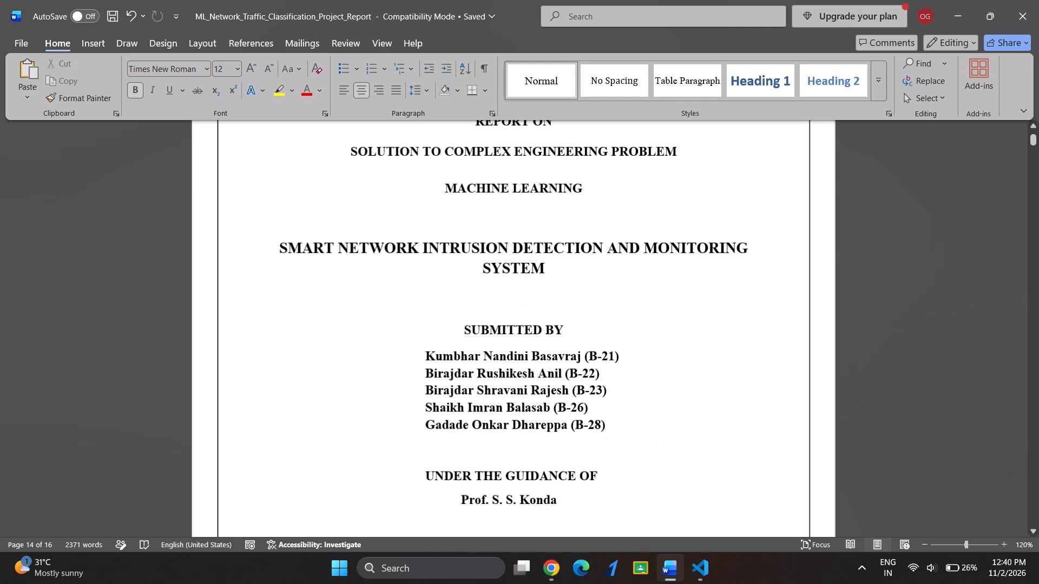
{"action": "scroll", "coordinate": [587, 214], "scroll_direction": "up", "scroll_amount": 3}
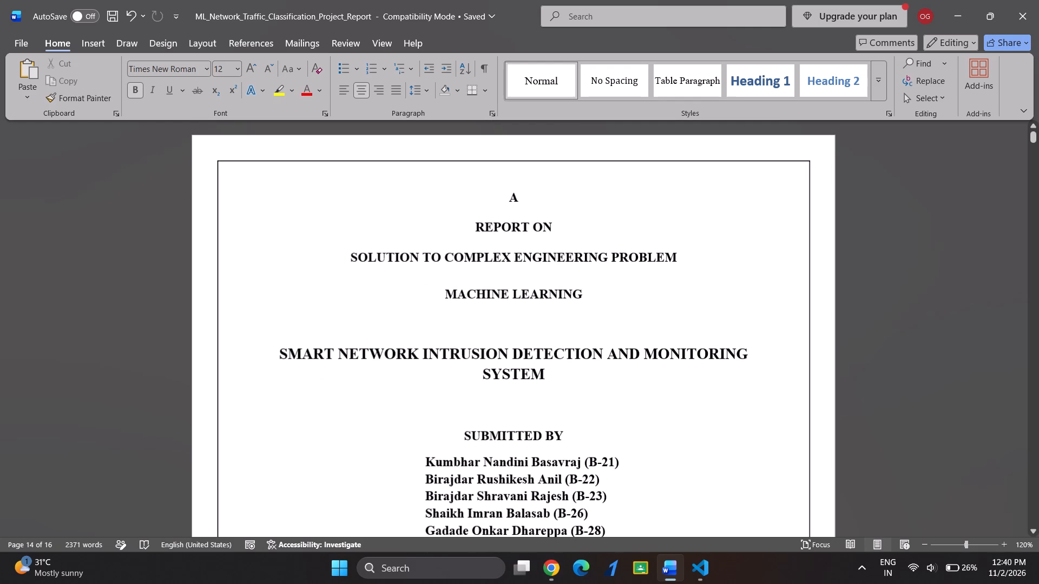
{"action": "left_click", "coordinate": [555, 309]}
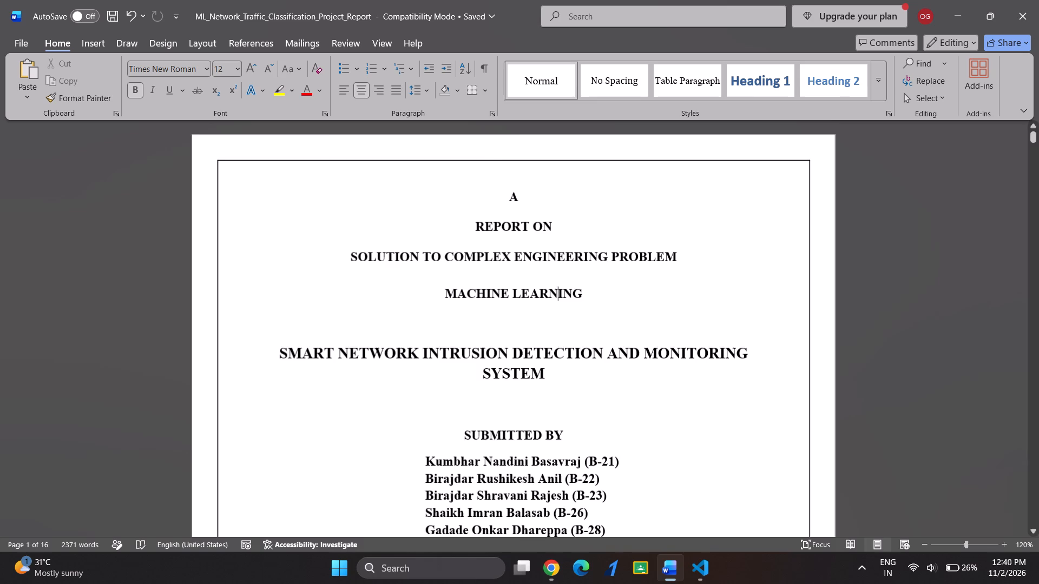
{"action": "scroll", "coordinate": [555, 309], "scroll_direction": "down", "scroll_amount": 1}
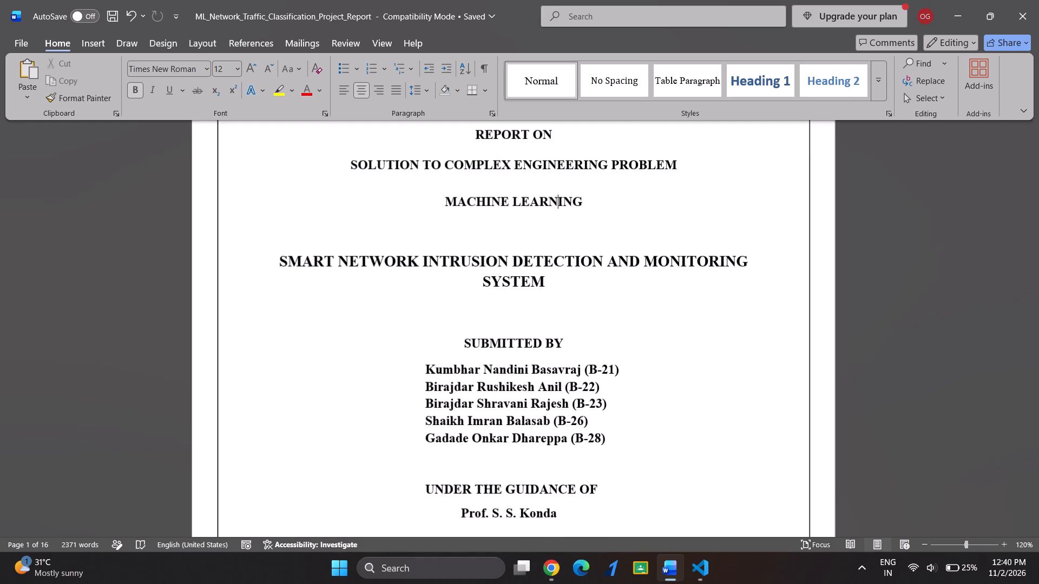
Nudge the college logo on the title page slightly upward, keeping it centred between the guide's name and the college name.
{"action": "scroll", "coordinate": [555, 309], "scroll_direction": "down", "scroll_amount": 3}
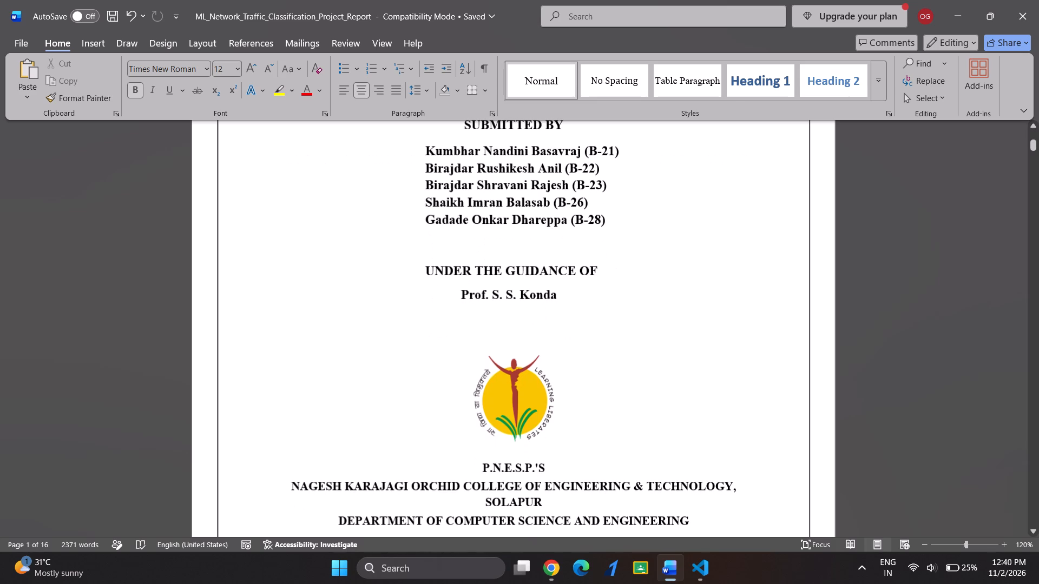
{"action": "scroll", "coordinate": [549, 349], "scroll_direction": "down", "scroll_amount": 1}
{"action": "left_click_drag", "start_coordinate": [530, 334], "coordinate": [521, 327]}
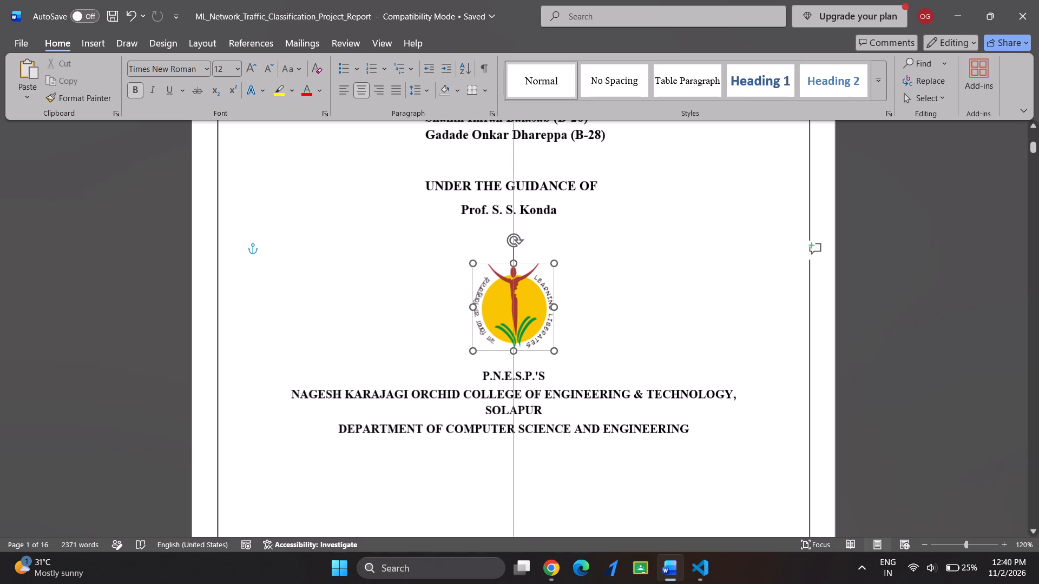
{"action": "left_click_drag", "start_coordinate": [521, 327], "coordinate": [521, 330]}
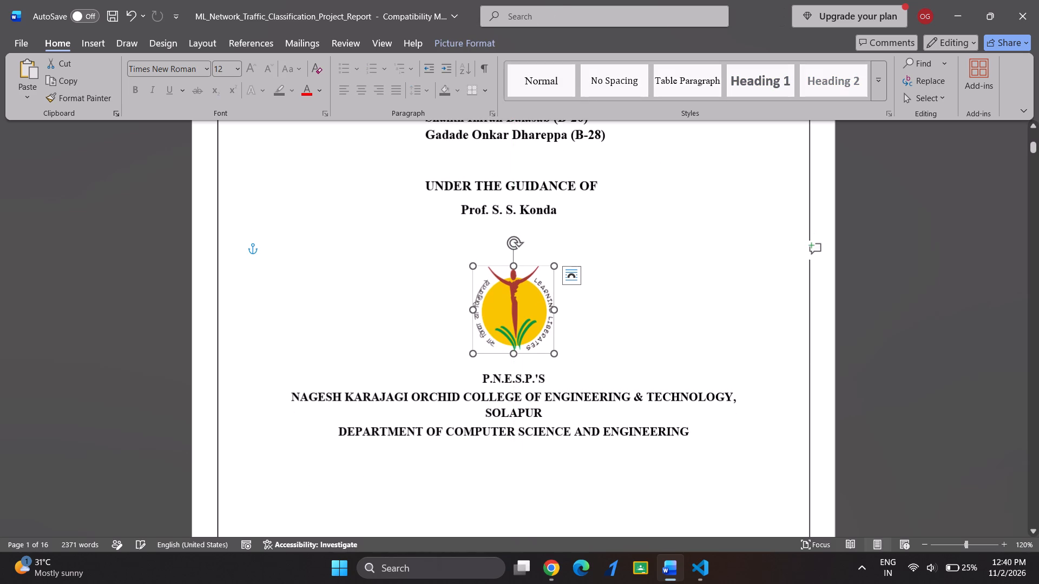
{"action": "left_click", "coordinate": [612, 358]}
Add a blank line above the GUIDE and HOD signature block on the certificate page.
{"action": "scroll", "coordinate": [612, 358], "scroll_direction": "down", "scroll_amount": 1}
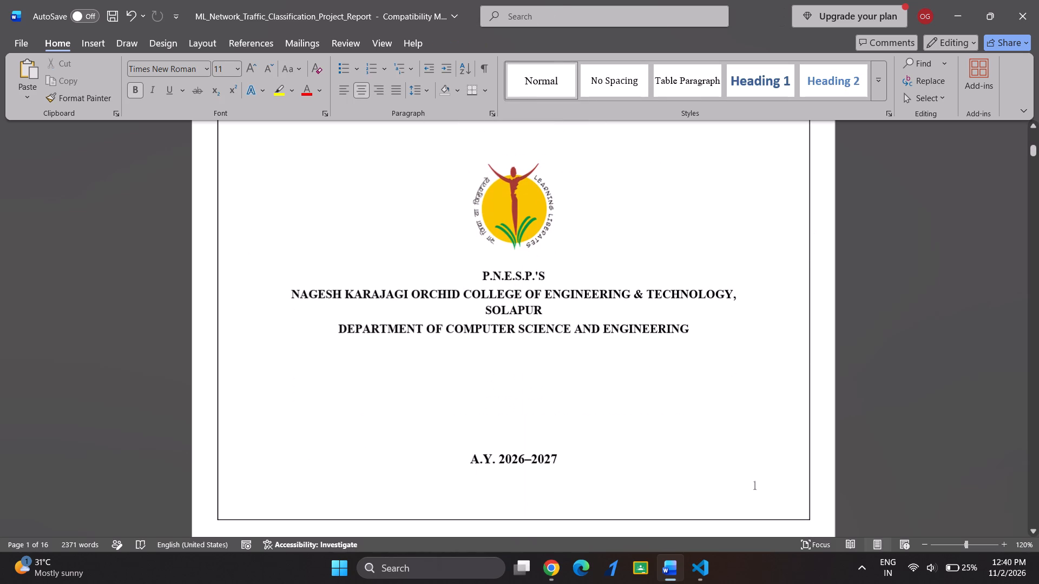
{"action": "scroll", "coordinate": [612, 358], "scroll_direction": "down", "scroll_amount": 4}
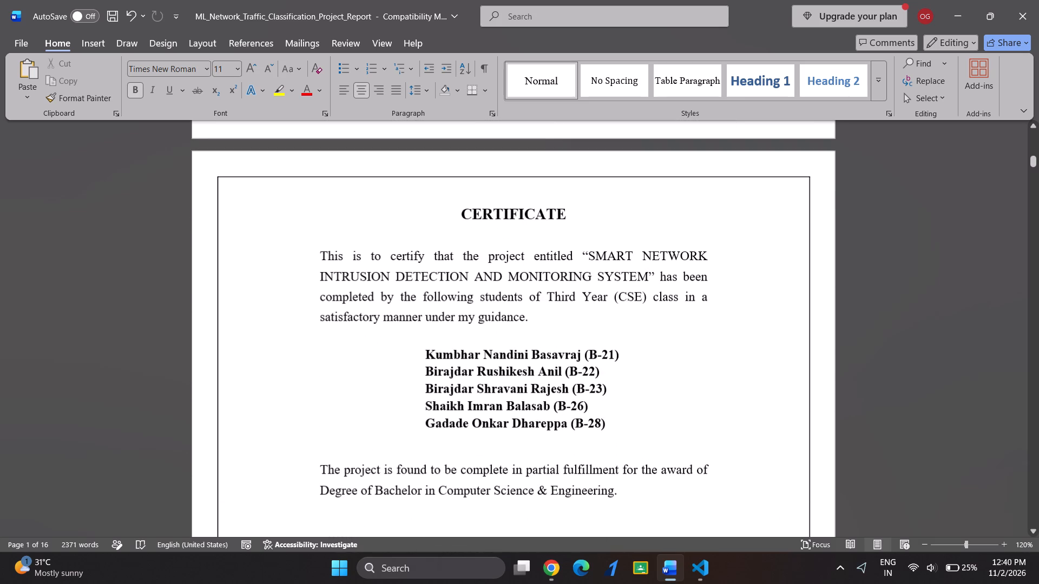
{"action": "scroll", "coordinate": [612, 358], "scroll_direction": "down", "scroll_amount": 3}
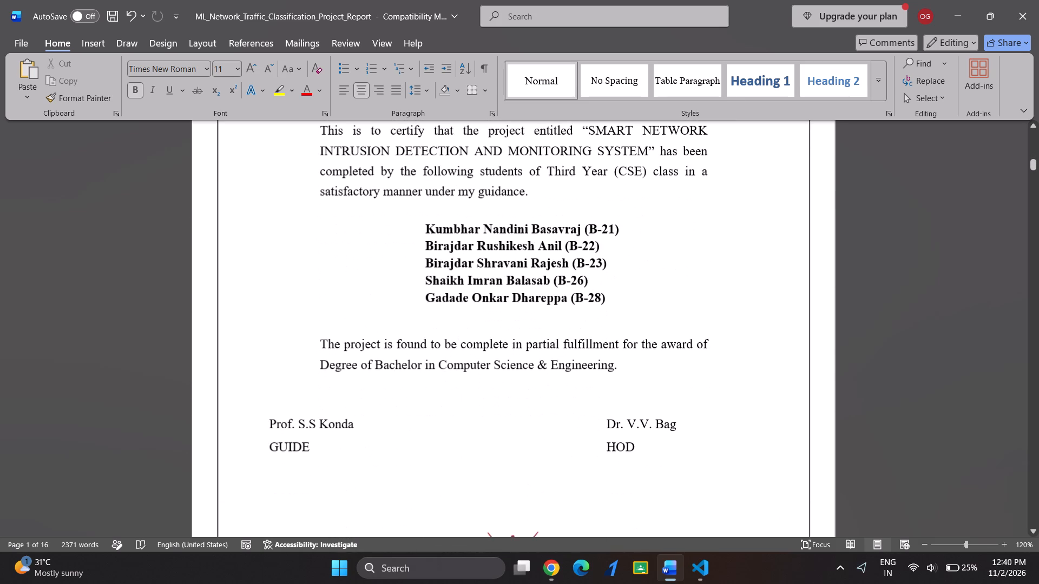
{"action": "left_click", "coordinate": [516, 381]}
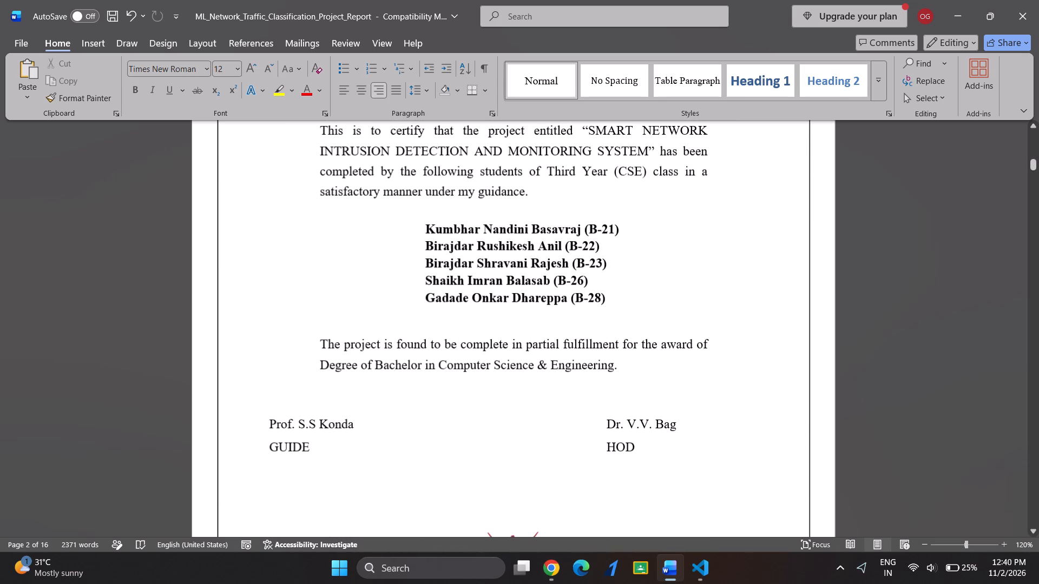
{"action": "scroll", "coordinate": [516, 381], "scroll_direction": "down", "scroll_amount": 1}
{"action": "key", "text": "Return"}
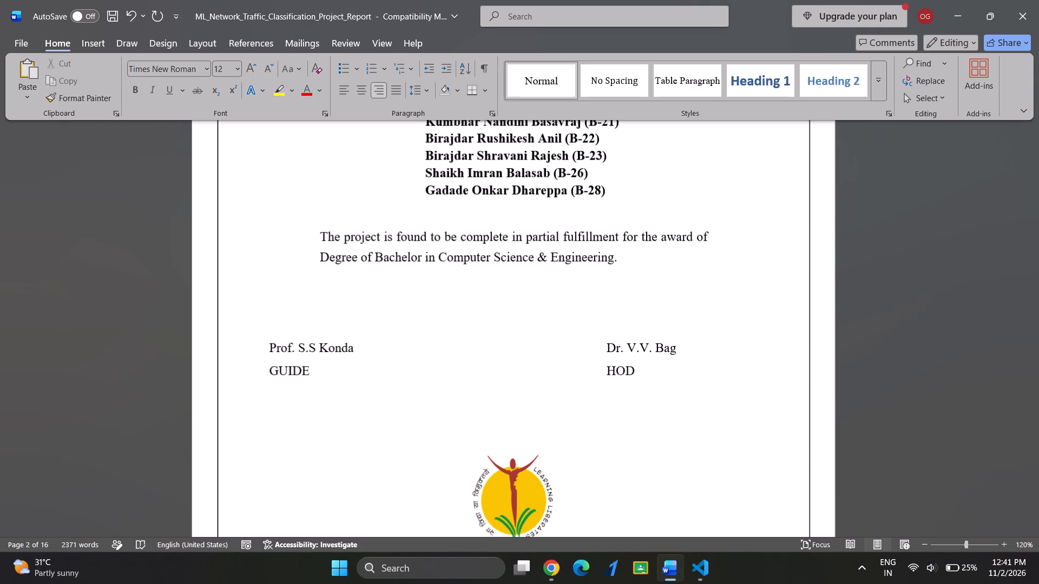
Delete an empty line below the certificate's department name so that "A.Y. 2026–2027" fits on the certificate page instead of the Index page.
{"action": "scroll", "coordinate": [516, 381], "scroll_direction": "down", "scroll_amount": 4}
{"action": "left_click", "coordinate": [467, 342]}
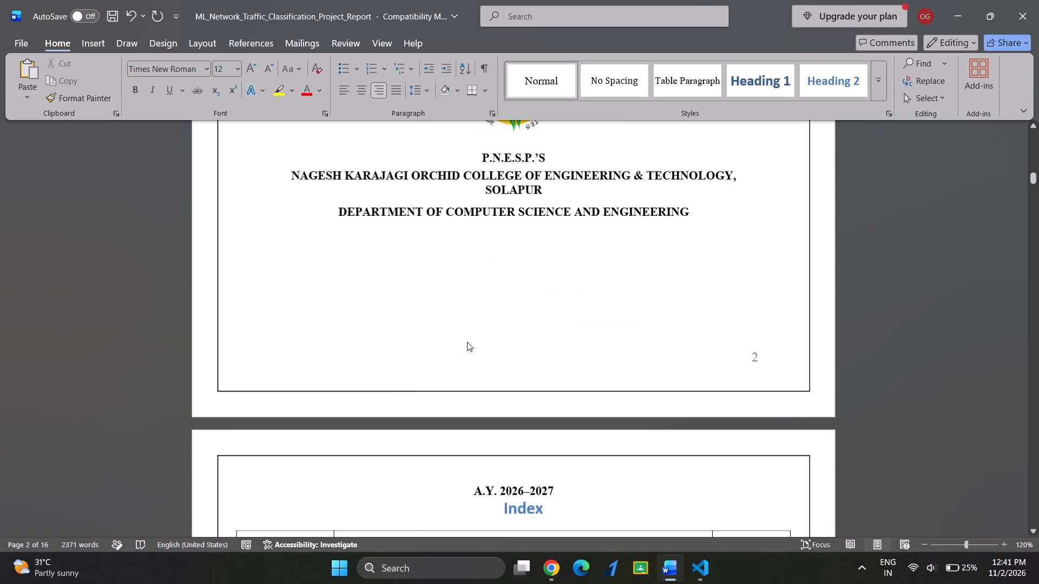
{"action": "key", "text": "BackSpace"}
{"action": "scroll", "coordinate": [634, 344], "scroll_direction": "up", "scroll_amount": 2}
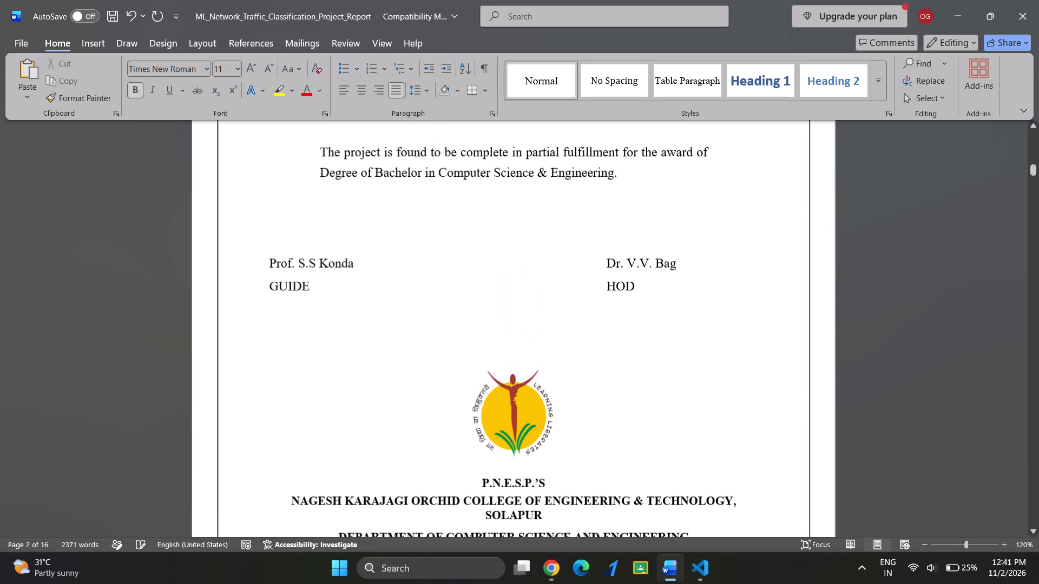
{"action": "scroll", "coordinate": [634, 344], "scroll_direction": "up", "scroll_amount": 2}
{"action": "scroll", "coordinate": [544, 295], "scroll_direction": "down", "scroll_amount": 1}
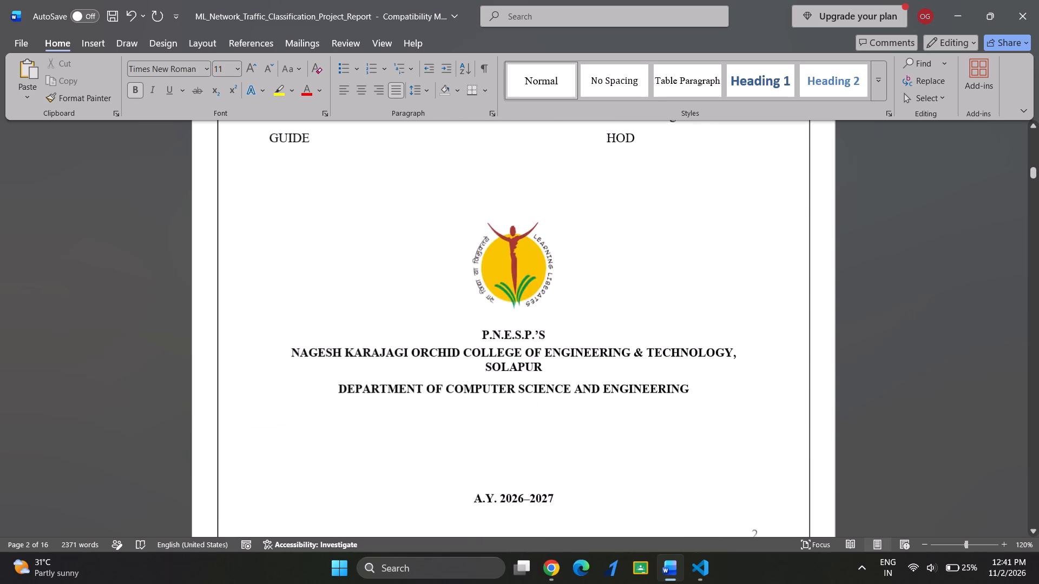
{"action": "scroll", "coordinate": [544, 295], "scroll_direction": "down", "scroll_amount": 2}
{"action": "scroll", "coordinate": [505, 195], "scroll_direction": "up", "scroll_amount": 3}
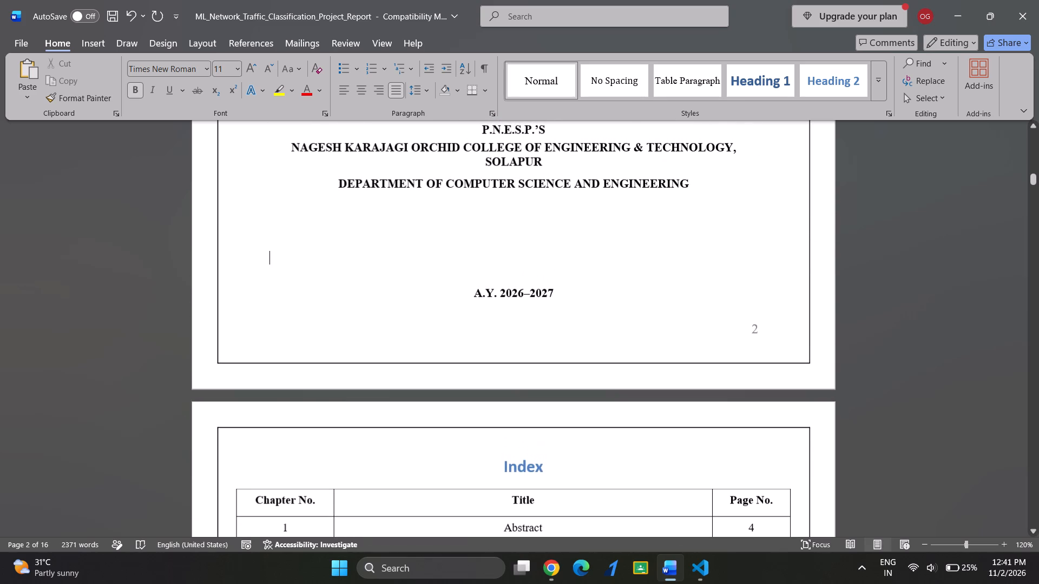
{"action": "scroll", "coordinate": [530, 303], "scroll_direction": "up", "scroll_amount": 4}
Add another blank line between the certificate's closing sentence and the GUIDE and HOD signature block.
{"action": "left_click", "coordinate": [423, 244]}
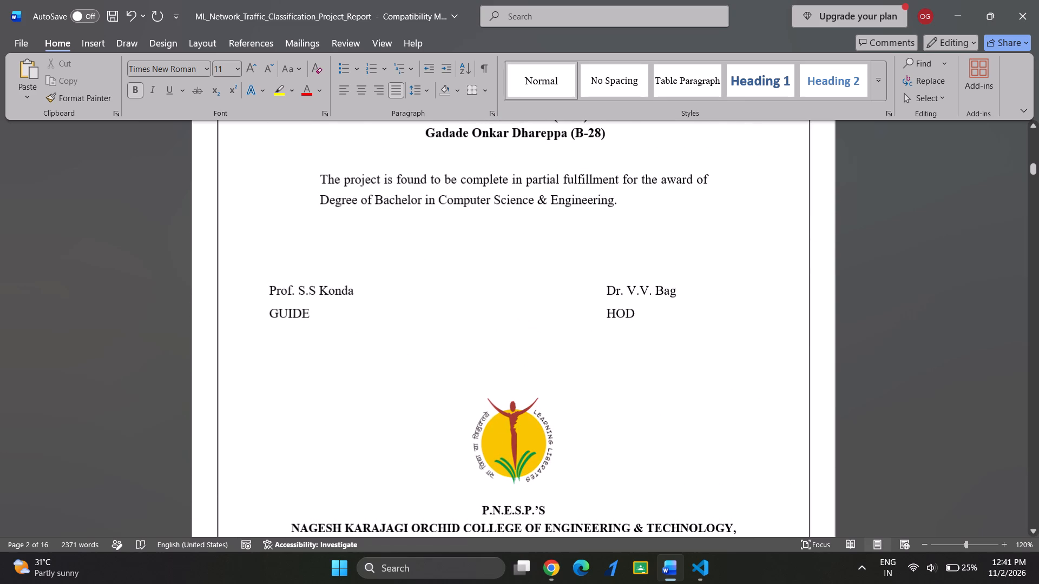
{"action": "left_click", "coordinate": [405, 249]}
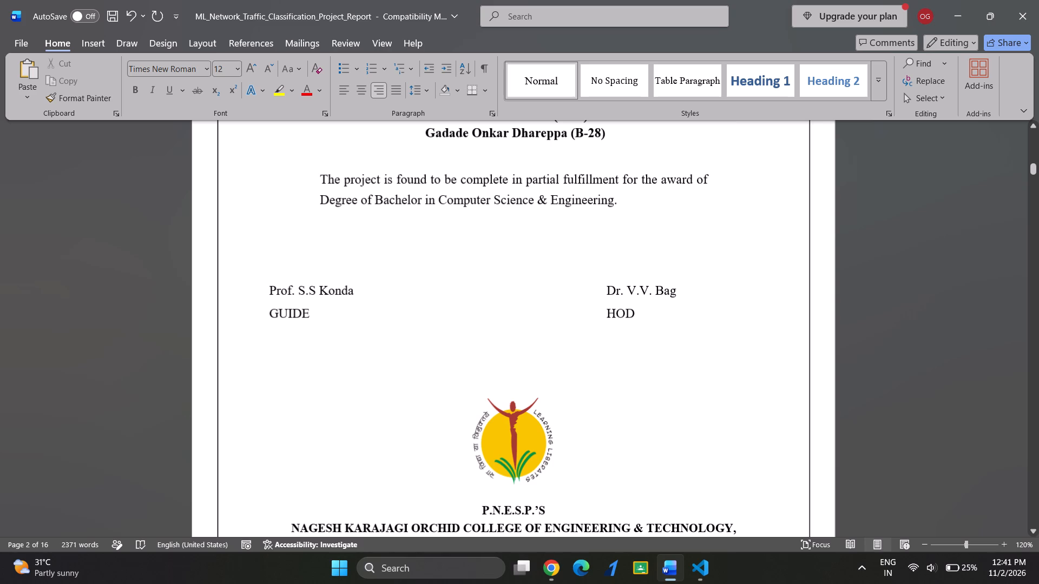
{"action": "key", "text": "Return"}
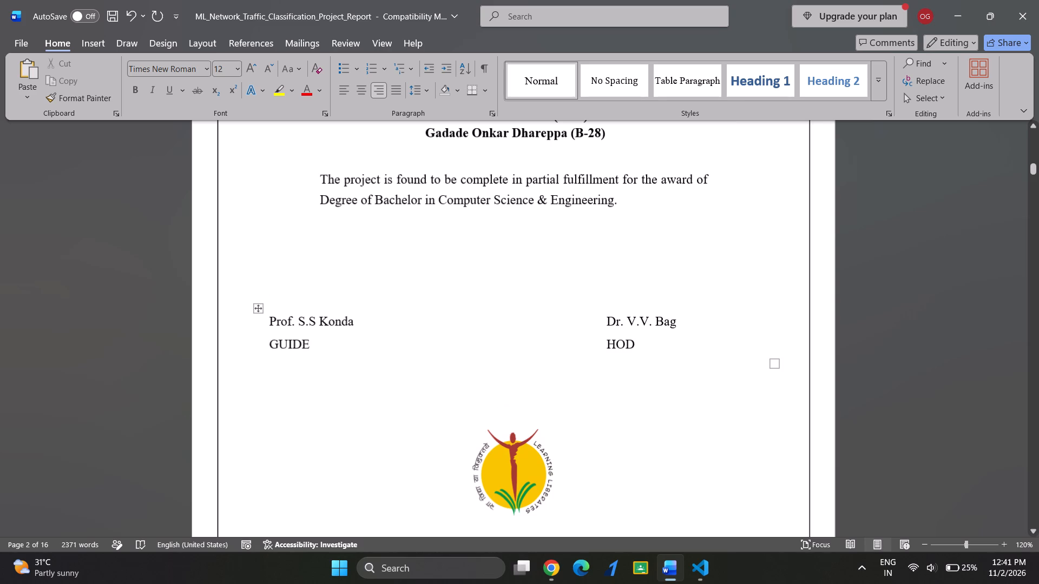
Move the certificate page's college logo slightly up and close the gap by deleting the empty line above "P.N.E.S.P.'S".
{"action": "left_click_drag", "start_coordinate": [496, 465], "coordinate": [495, 442]}
{"action": "scroll", "coordinate": [601, 456], "scroll_direction": "down", "scroll_amount": 1}
{"action": "left_click", "coordinate": [535, 391]}
{"action": "key", "text": "BackSpace"}
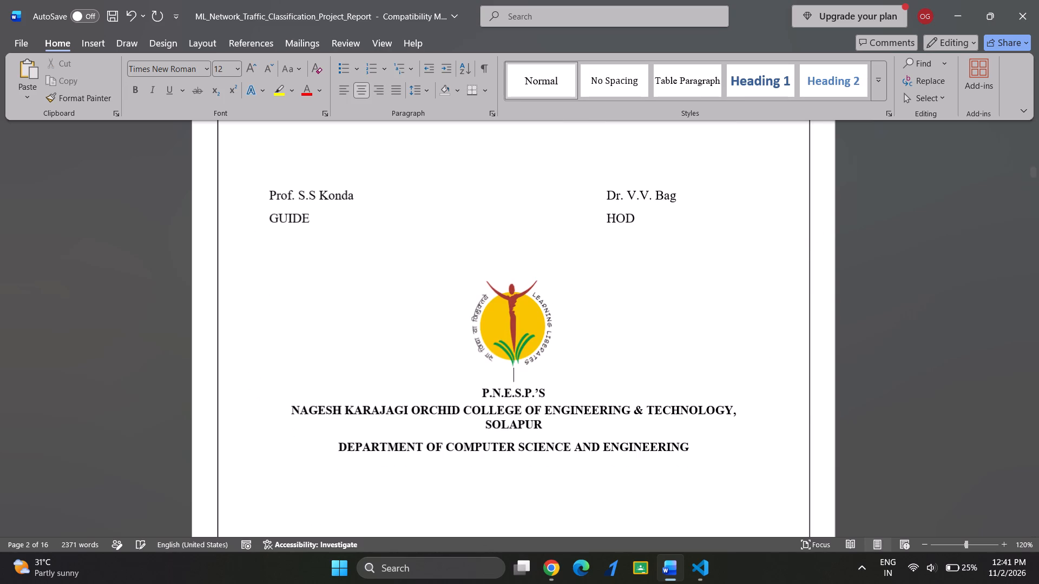
{"action": "left_click", "coordinate": [678, 406]}
{"action": "left_click", "coordinate": [783, 426]}
Review the certificate page's spacing, the Index table and the project title quoted in the Abstract.
{"action": "scroll", "coordinate": [783, 426], "scroll_direction": "up", "scroll_amount": 3}
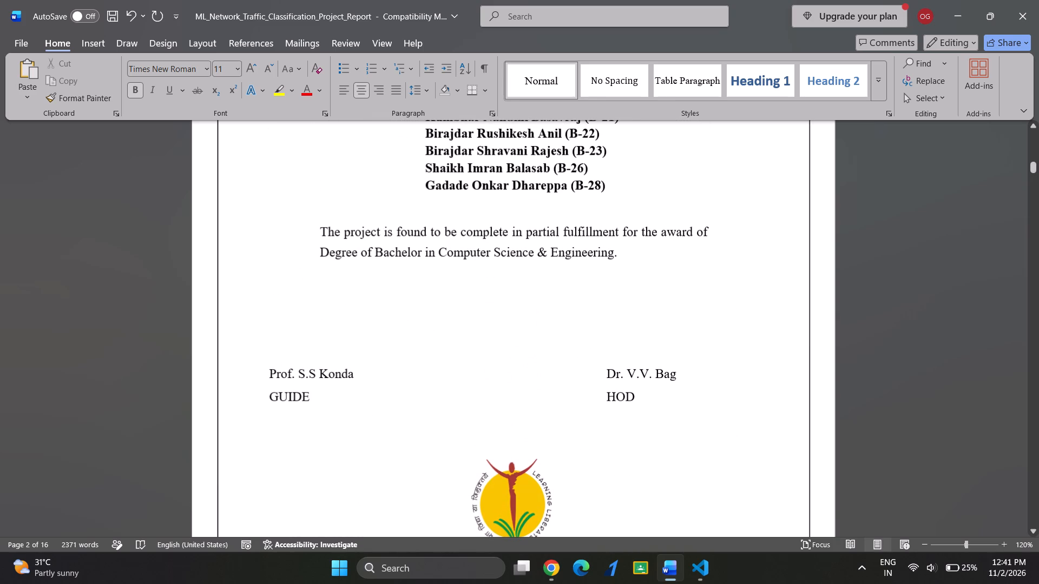
{"action": "scroll", "coordinate": [573, 391], "scroll_direction": "down", "scroll_amount": 4}
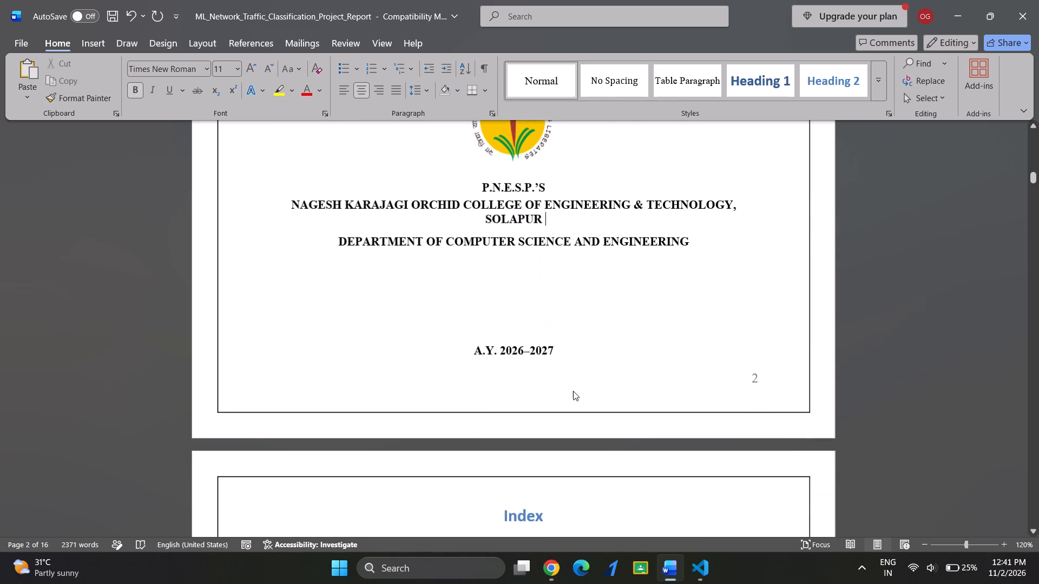
{"action": "scroll", "coordinate": [573, 391], "scroll_direction": "up", "scroll_amount": 4}
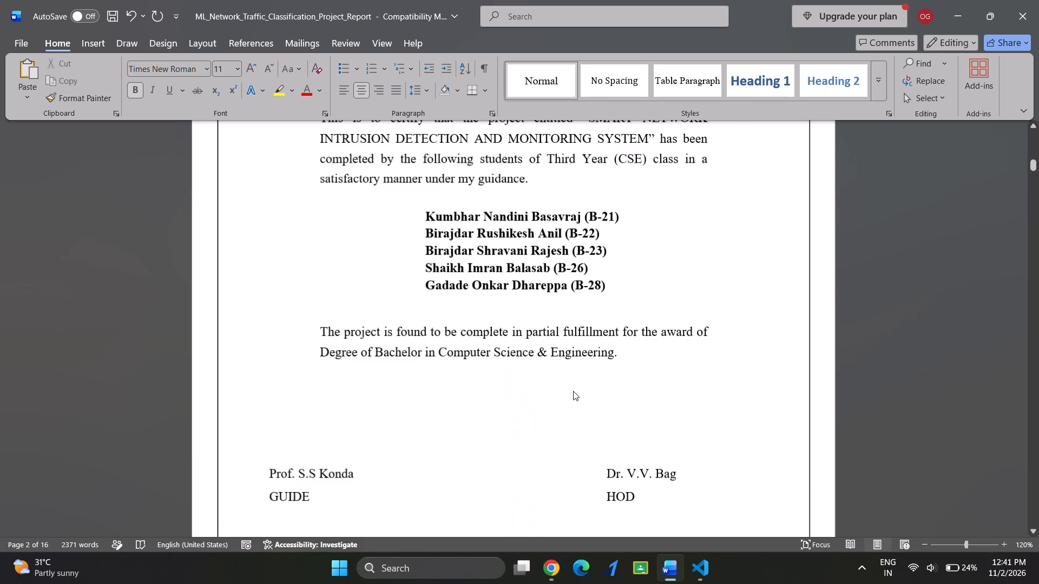
{"action": "scroll", "coordinate": [573, 391], "scroll_direction": "up", "scroll_amount": 3}
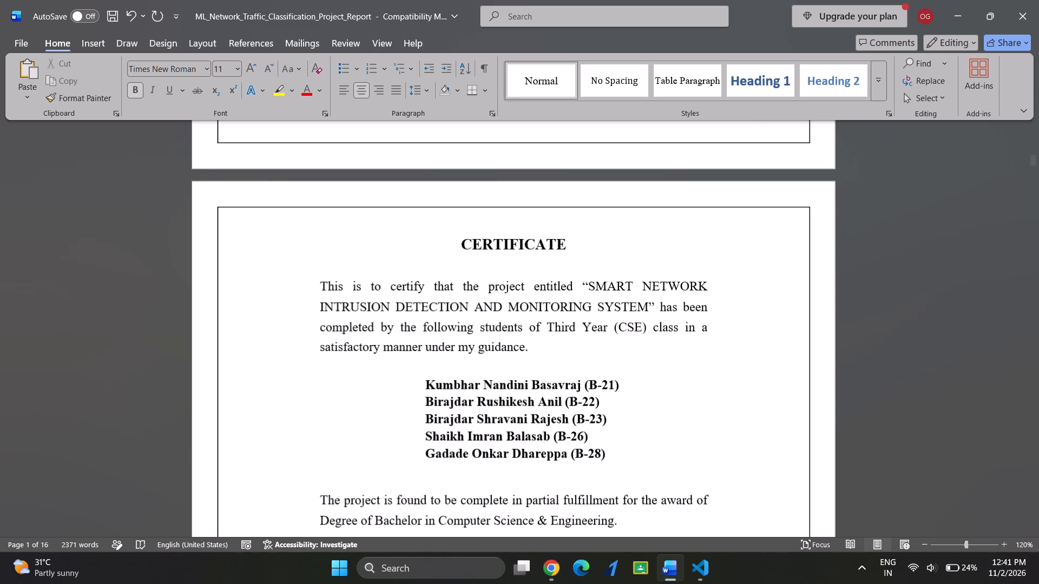
{"action": "scroll", "coordinate": [573, 391], "scroll_direction": "down", "scroll_amount": 2}
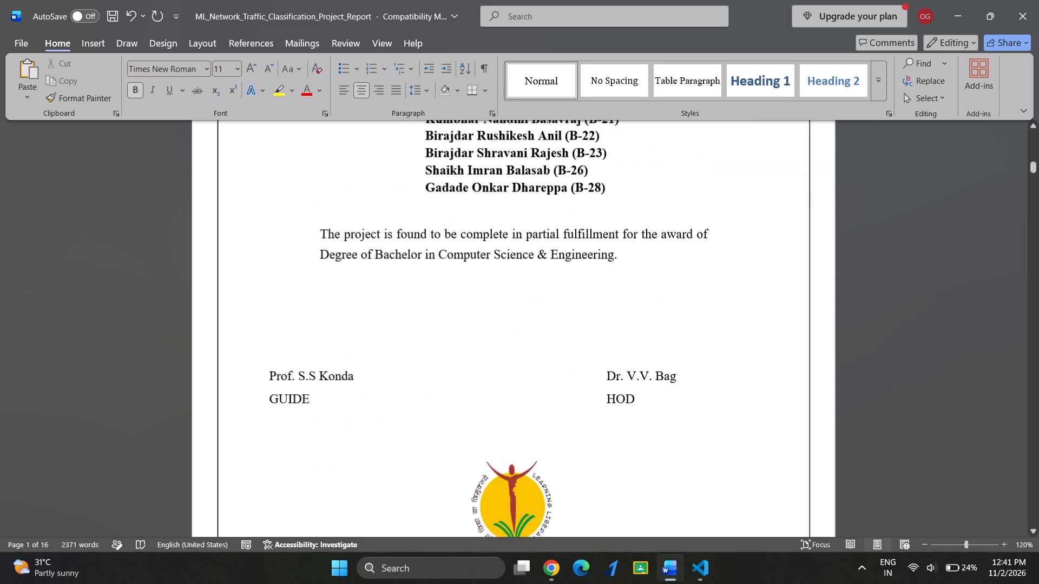
{"action": "scroll", "coordinate": [573, 391], "scroll_direction": "down", "scroll_amount": 3}
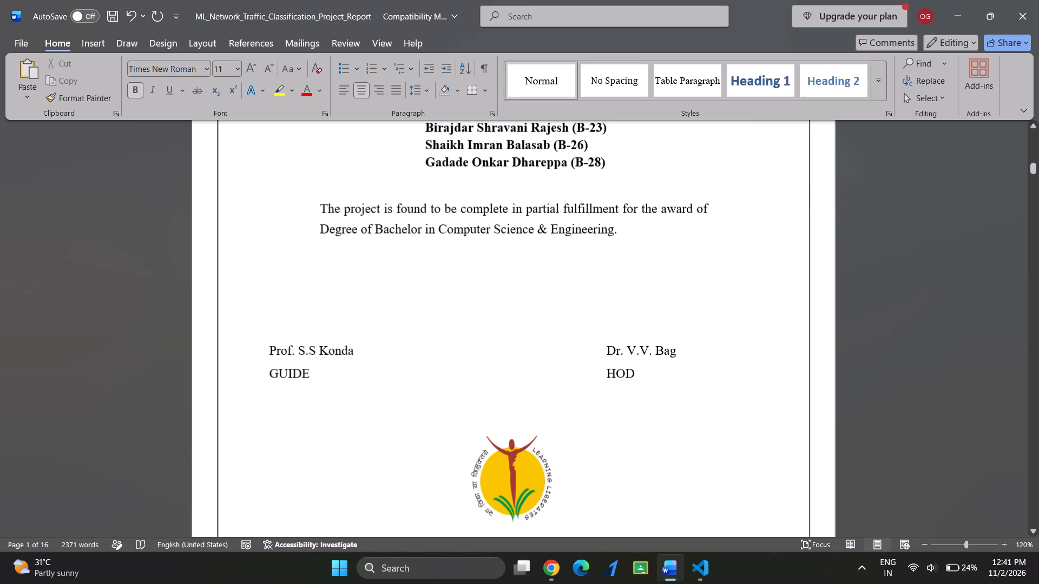
{"action": "scroll", "coordinate": [573, 391], "scroll_direction": "down", "scroll_amount": 4}
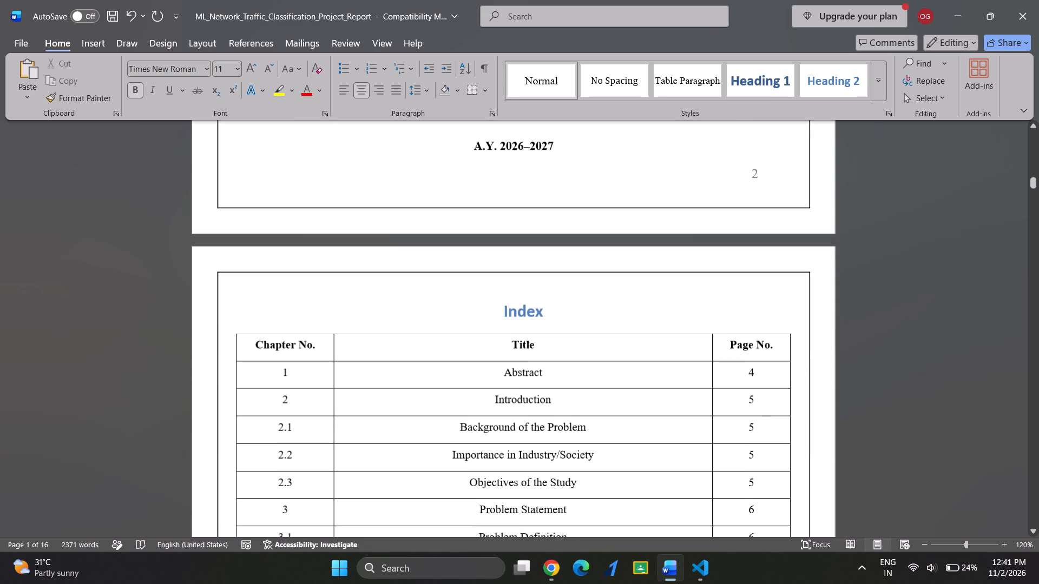
{"action": "scroll", "coordinate": [573, 391], "scroll_direction": "down", "scroll_amount": 9}
{"action": "scroll", "coordinate": [652, 371], "scroll_direction": "down", "scroll_amount": 2}
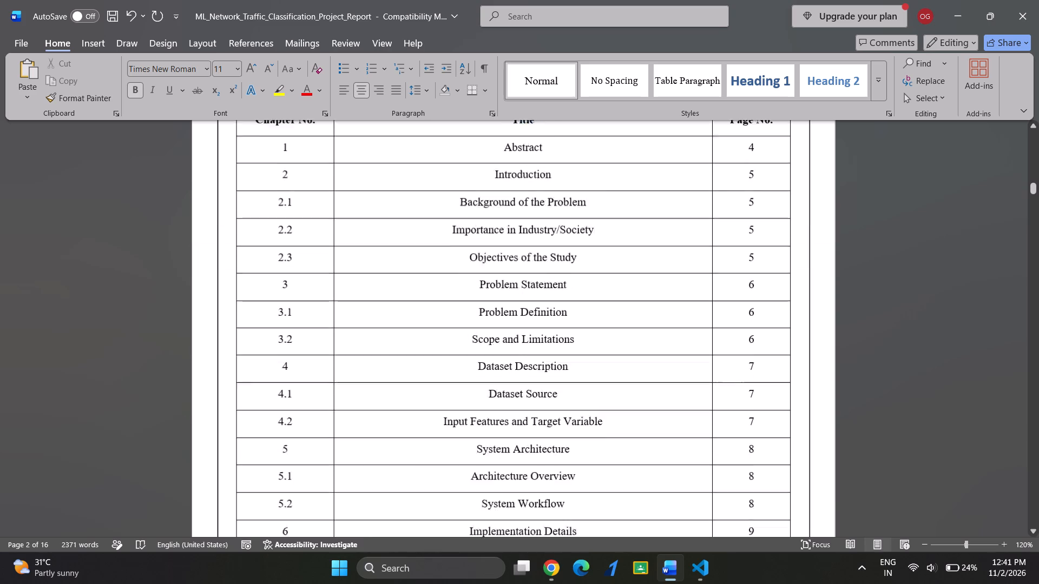
{"action": "scroll", "coordinate": [652, 371], "scroll_direction": "down", "scroll_amount": 5}
{"action": "scroll", "coordinate": [729, 379], "scroll_direction": "down", "scroll_amount": 1}
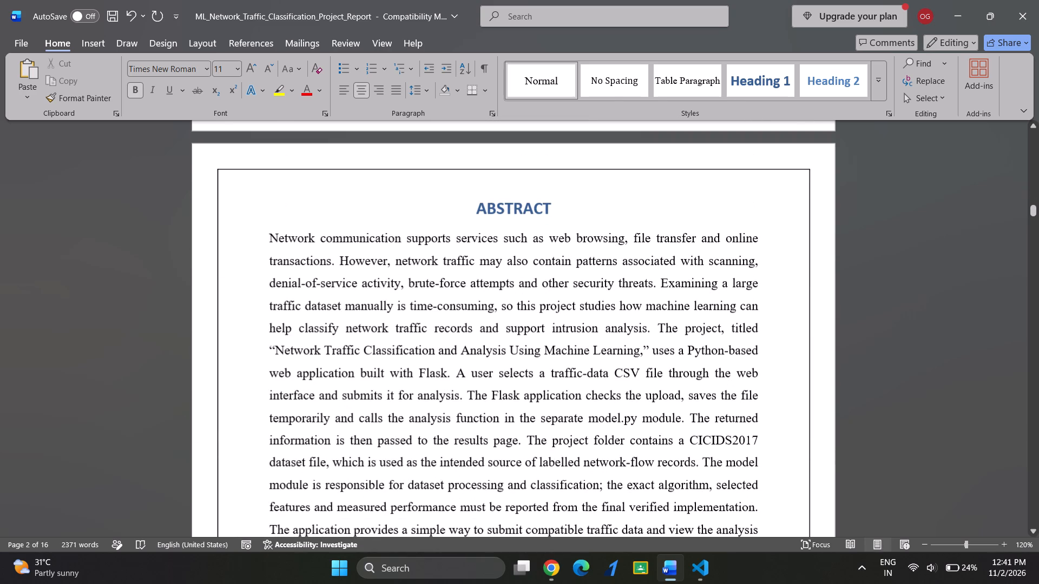
{"action": "scroll", "coordinate": [729, 379], "scroll_direction": "down", "scroll_amount": 1}
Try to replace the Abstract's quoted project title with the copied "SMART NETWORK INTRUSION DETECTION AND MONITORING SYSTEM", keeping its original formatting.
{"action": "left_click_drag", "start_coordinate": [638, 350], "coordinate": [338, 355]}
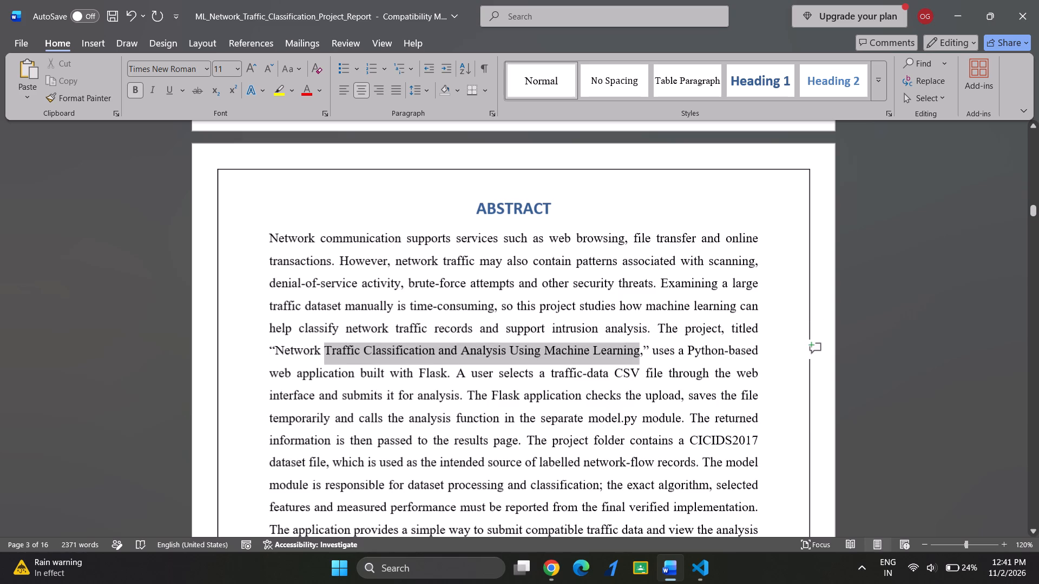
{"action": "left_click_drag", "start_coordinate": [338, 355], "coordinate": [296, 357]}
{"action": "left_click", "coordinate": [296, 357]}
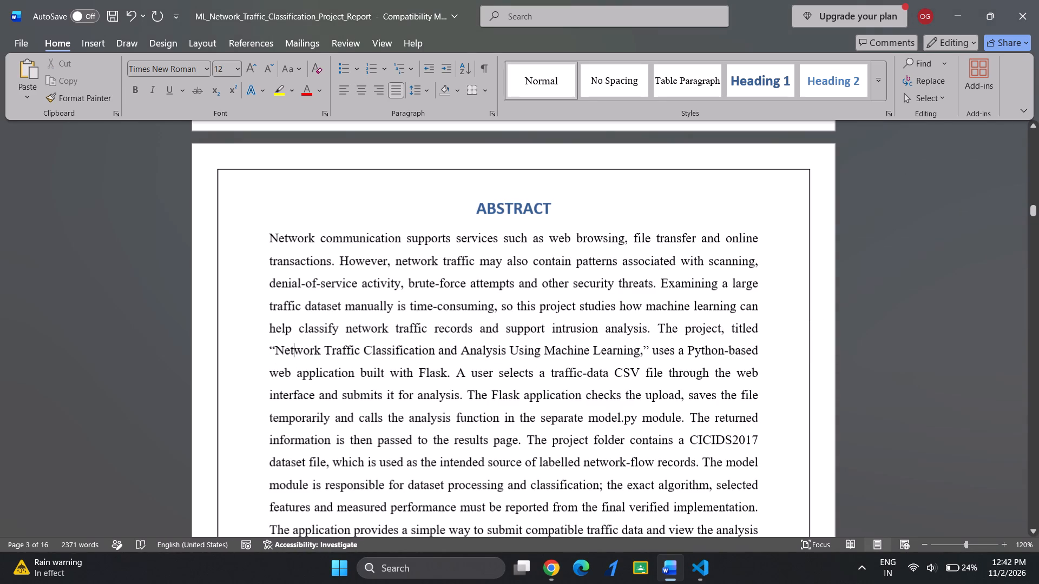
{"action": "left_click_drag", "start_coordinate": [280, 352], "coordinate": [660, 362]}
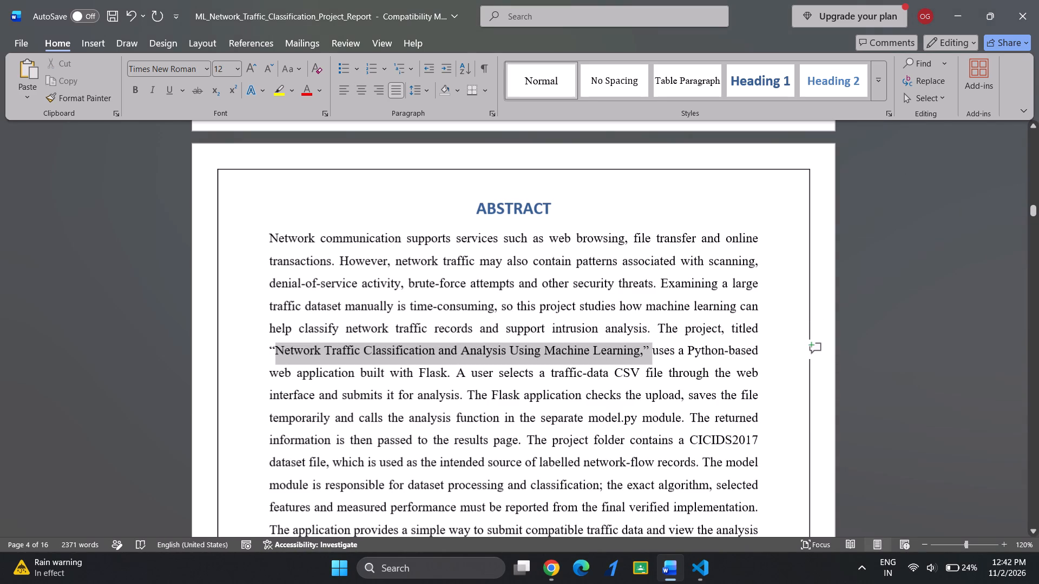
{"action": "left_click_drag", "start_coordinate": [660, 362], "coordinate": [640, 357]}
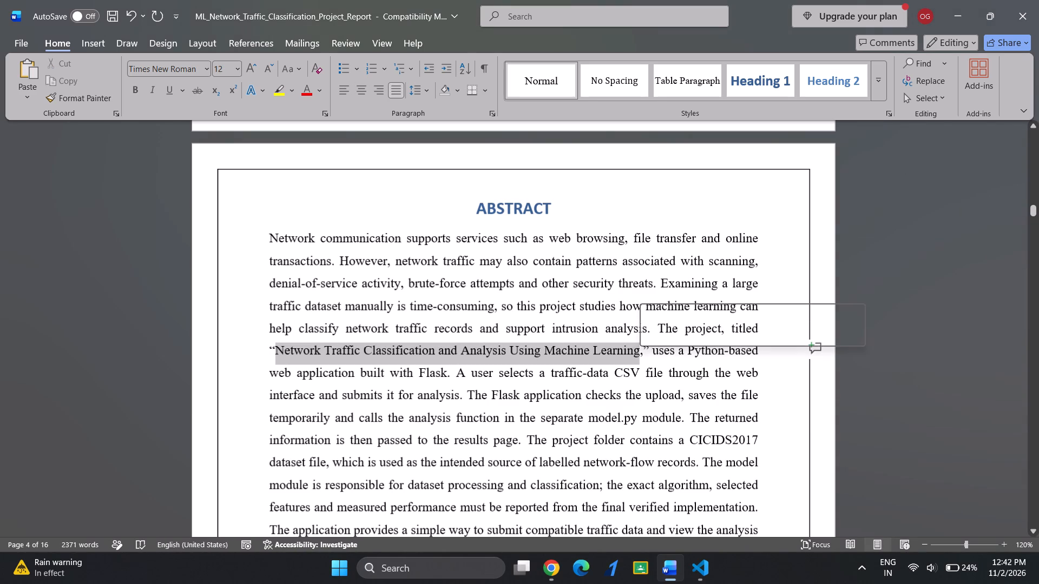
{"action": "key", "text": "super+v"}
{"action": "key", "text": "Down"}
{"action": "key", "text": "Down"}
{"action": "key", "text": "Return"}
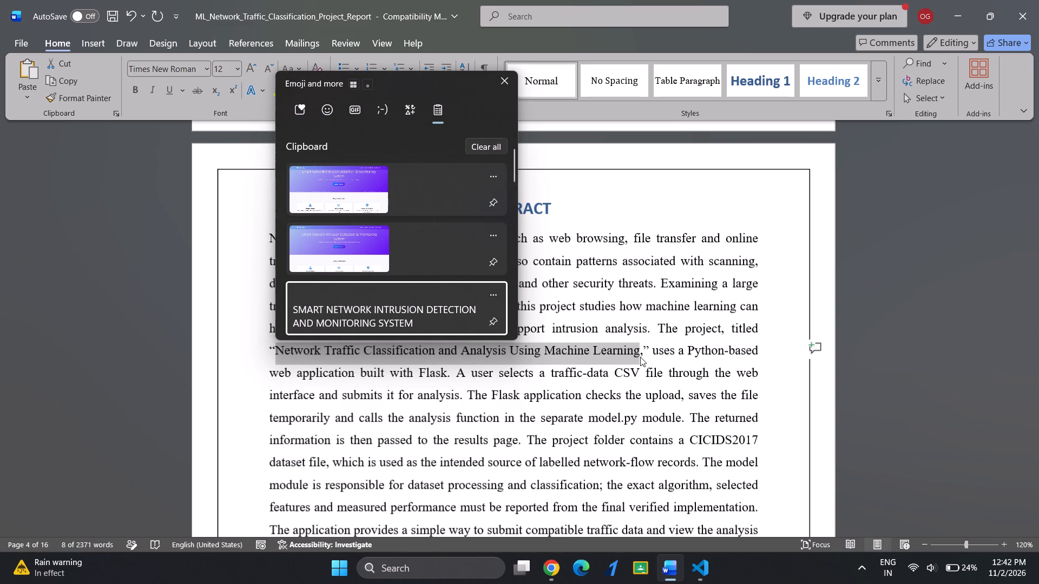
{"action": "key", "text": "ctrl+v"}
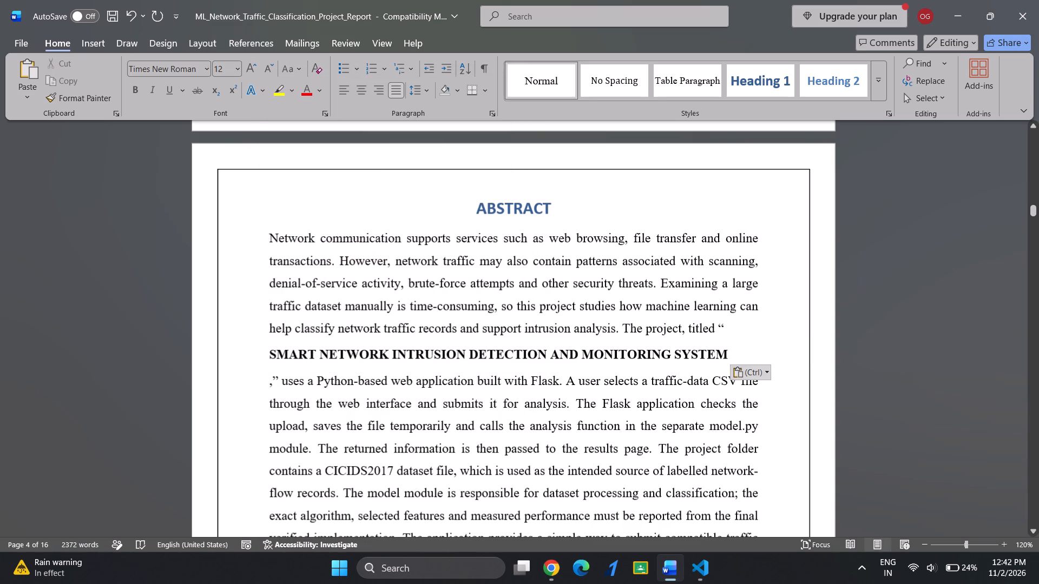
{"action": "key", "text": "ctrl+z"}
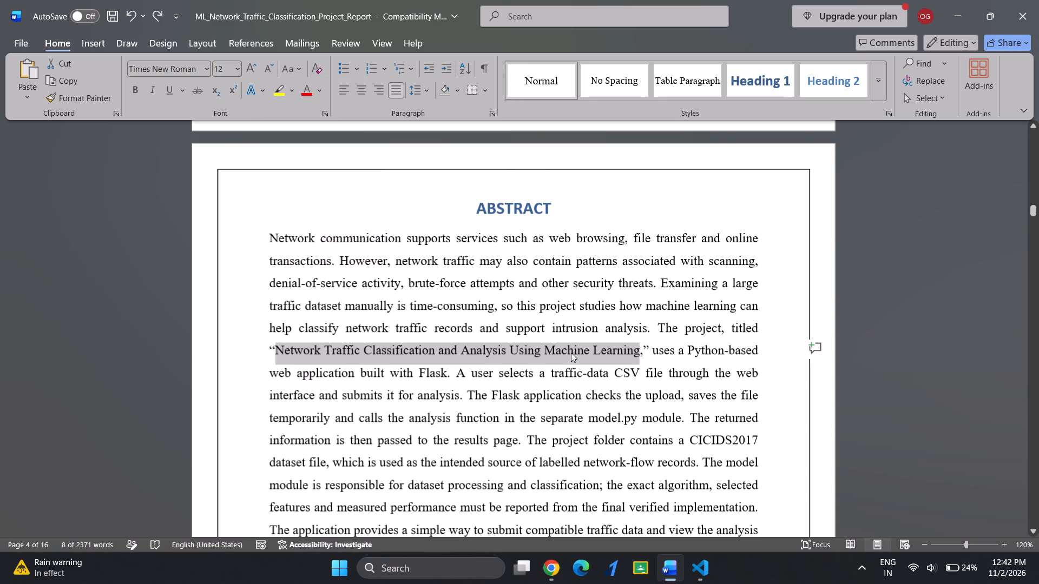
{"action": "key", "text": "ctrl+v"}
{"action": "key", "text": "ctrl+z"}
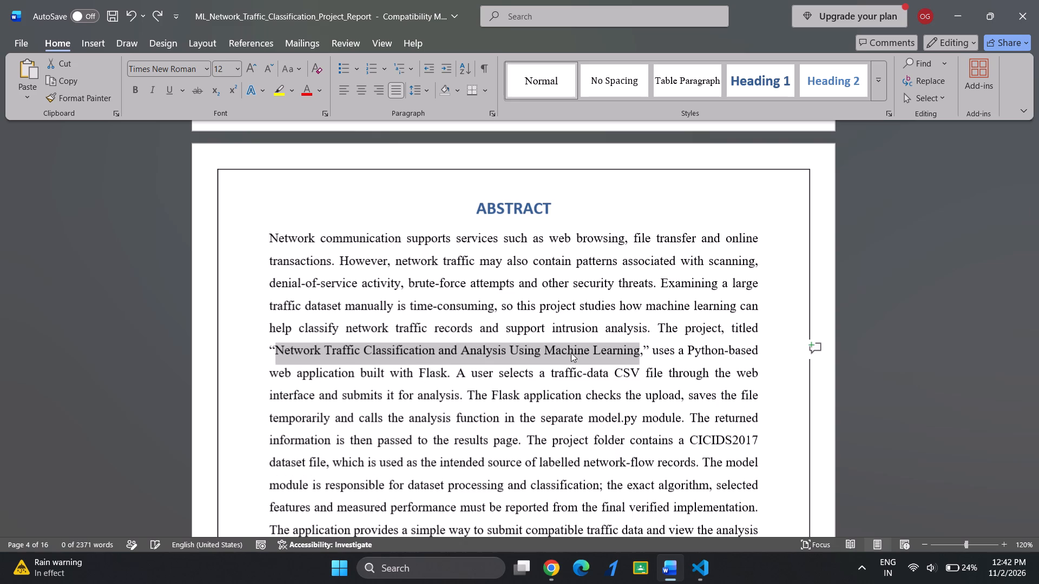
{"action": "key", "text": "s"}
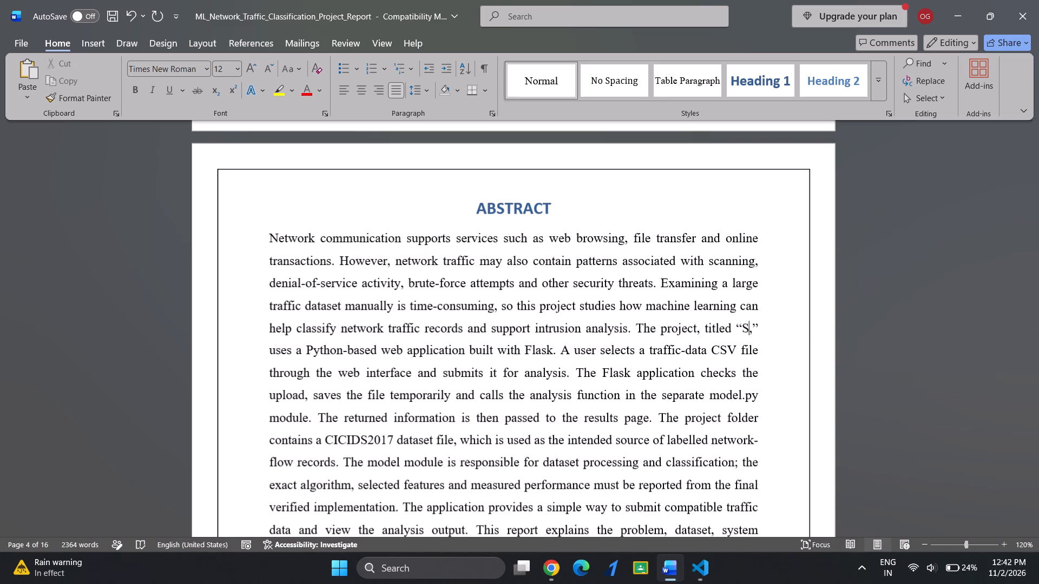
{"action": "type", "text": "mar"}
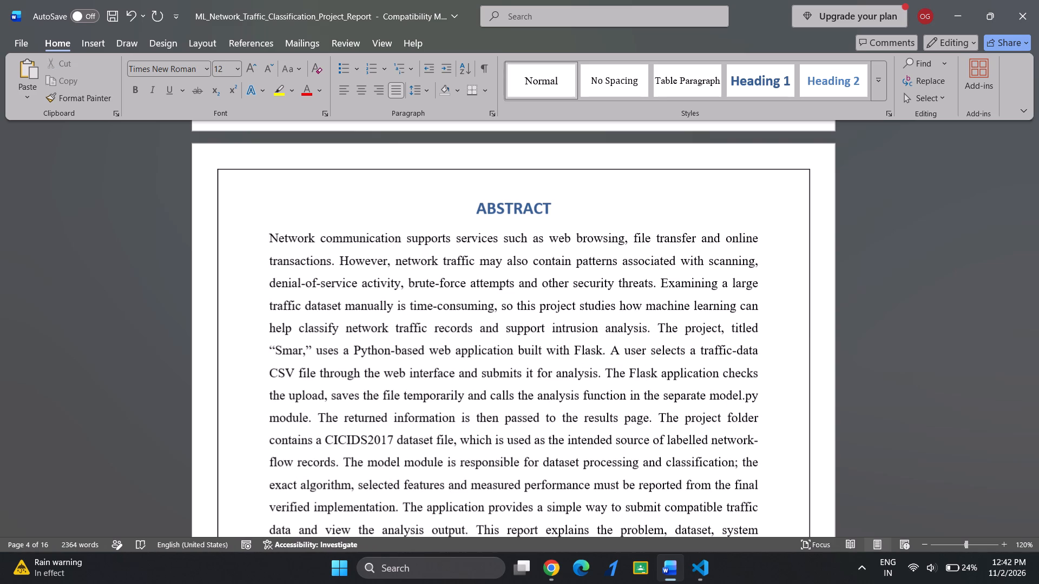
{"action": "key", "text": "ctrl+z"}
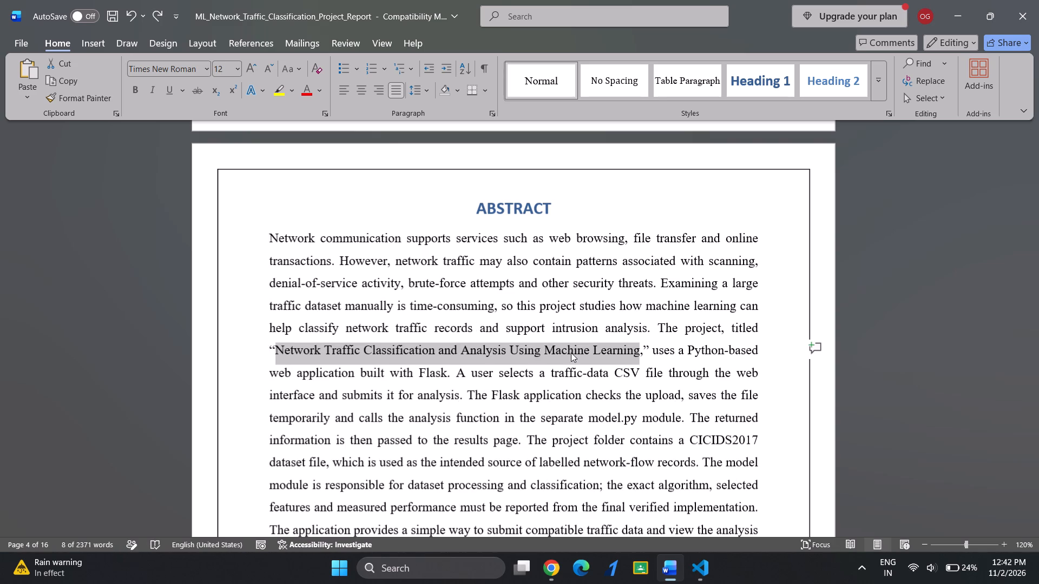
Replace the Abstract's quoted project title with "SMART NETWORK INTRUSION DETECTION AND MONITORING SYSTEM" from the clipboard history as plain text.
{"action": "key", "text": "super+v"}
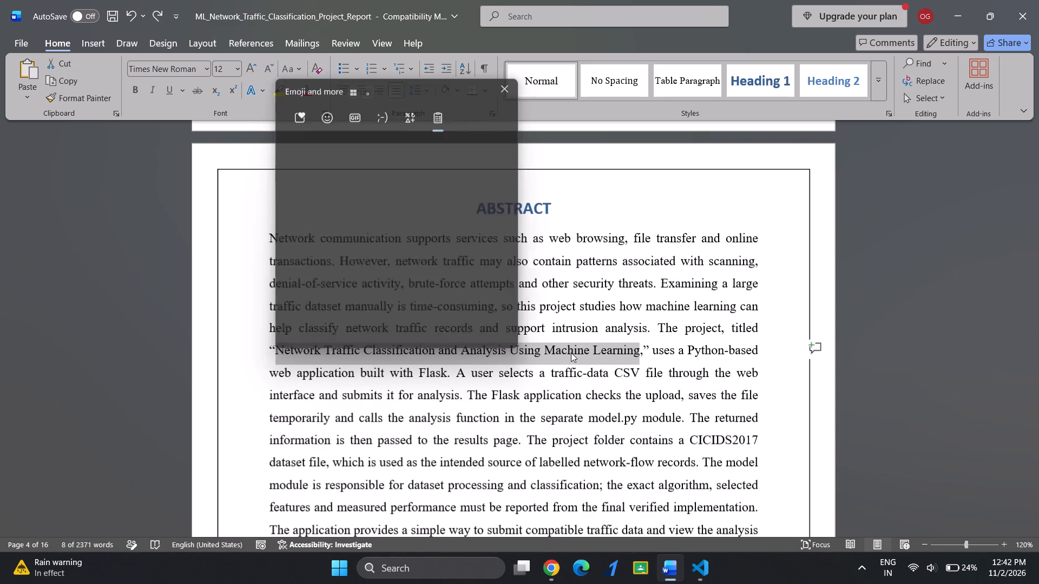
{"action": "key", "text": "Down"}
{"action": "key", "text": "Down"}
{"action": "key", "text": "Down"}
{"action": "key", "text": "Up"}
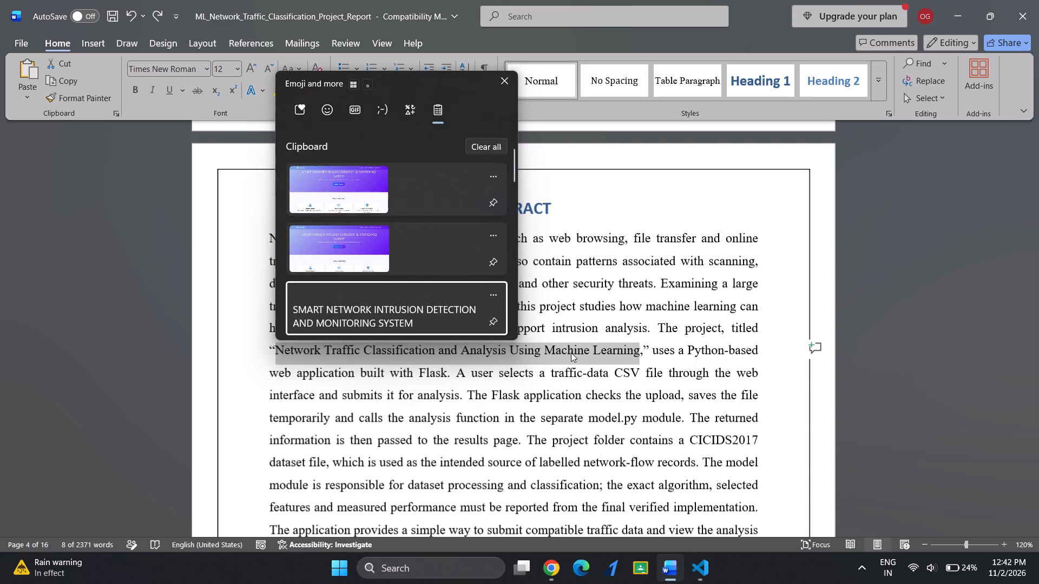
{"action": "right_click", "coordinate": [426, 305]}
{"action": "left_click", "coordinate": [496, 290]}
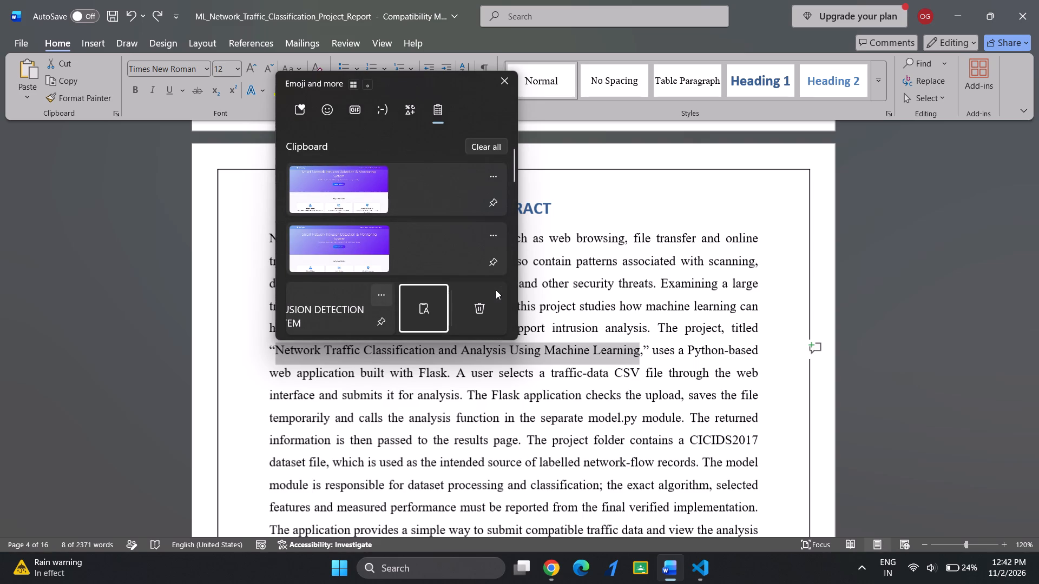
{"action": "left_click", "coordinate": [430, 305]}
{"action": "key", "text": "ctrl+v"}
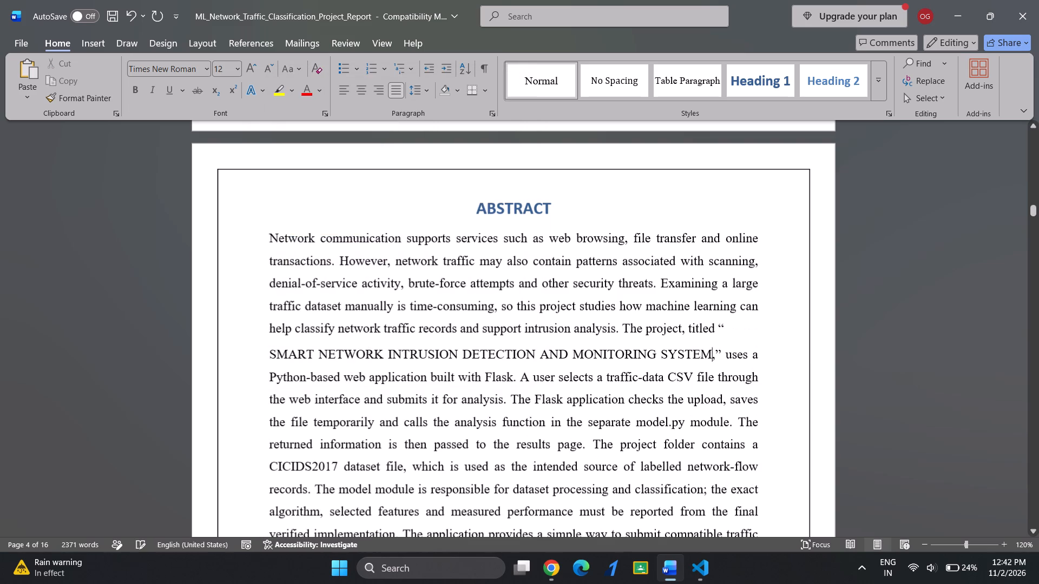
Change the pasted project title in the Abstract to Capitalize Each Word case.
{"action": "double_click", "coordinate": [275, 355]}
{"action": "left_click", "coordinate": [275, 355]}
{"action": "left_click_drag", "start_coordinate": [267, 355], "coordinate": [704, 354]}
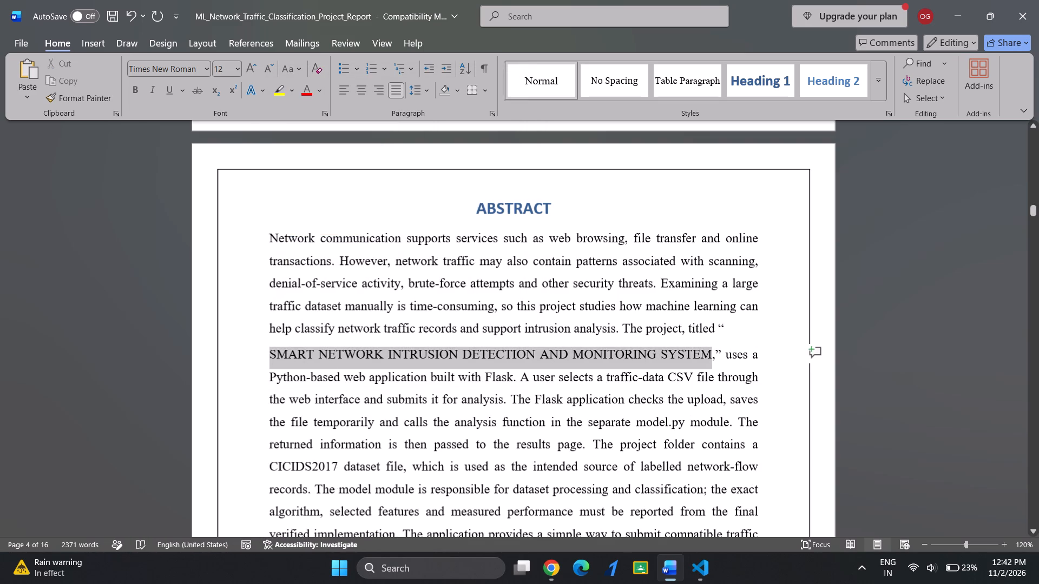
{"action": "left_click_drag", "start_coordinate": [704, 354], "coordinate": [705, 353]}
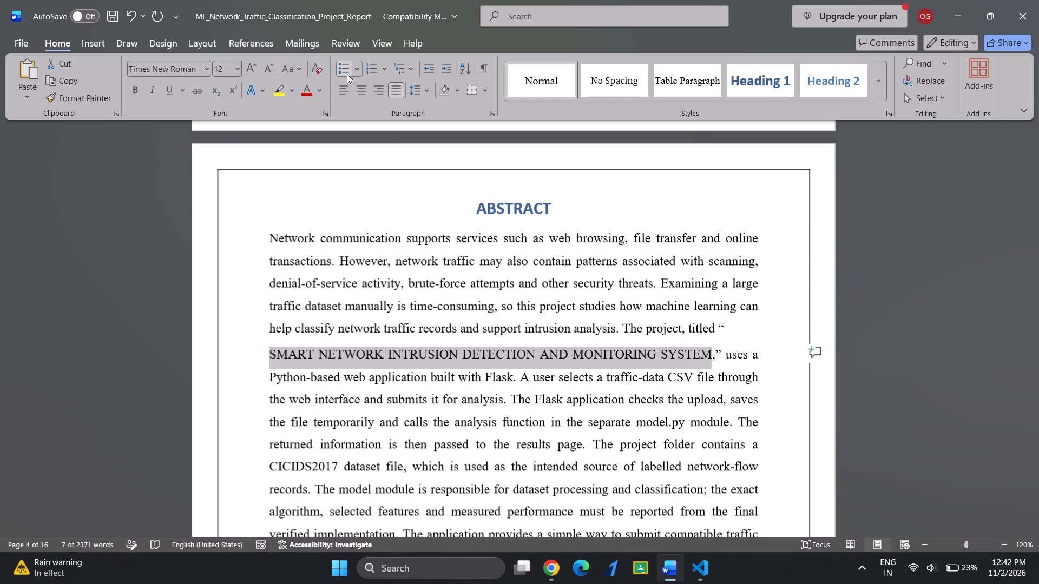
{"action": "left_click", "coordinate": [303, 72]}
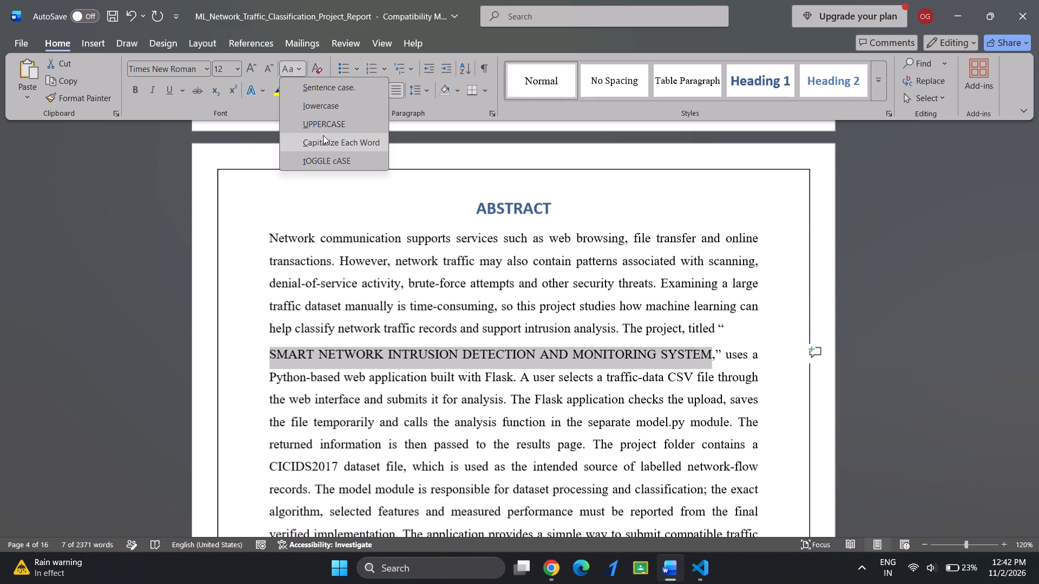
{"action": "left_click", "coordinate": [323, 135]}
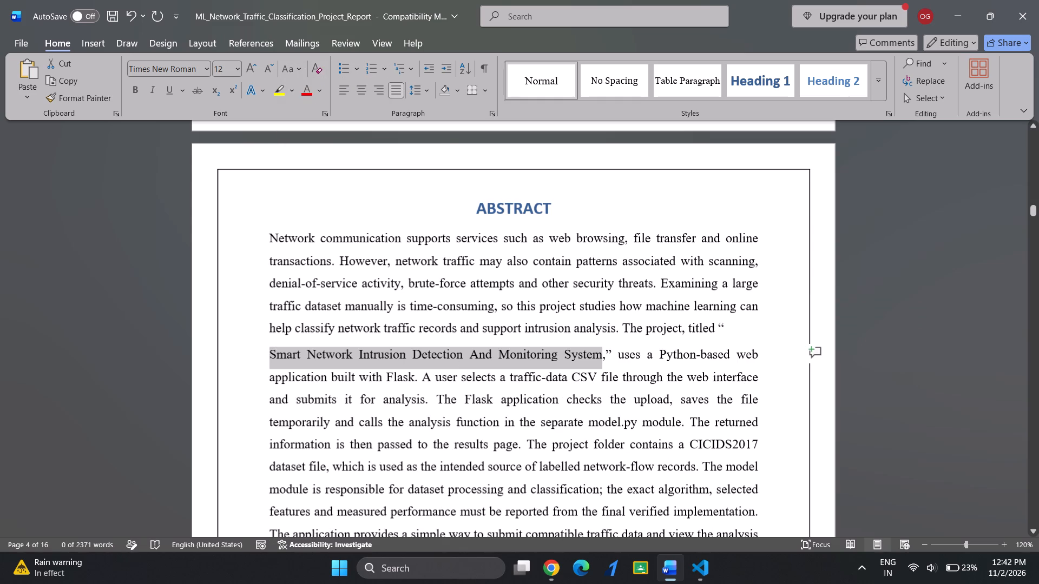
{"action": "left_click", "coordinate": [470, 408]}
Review the rest of the Abstract, the Introduction and the Problem Statement pages.
{"action": "scroll", "coordinate": [493, 418], "scroll_direction": "down", "scroll_amount": 1}
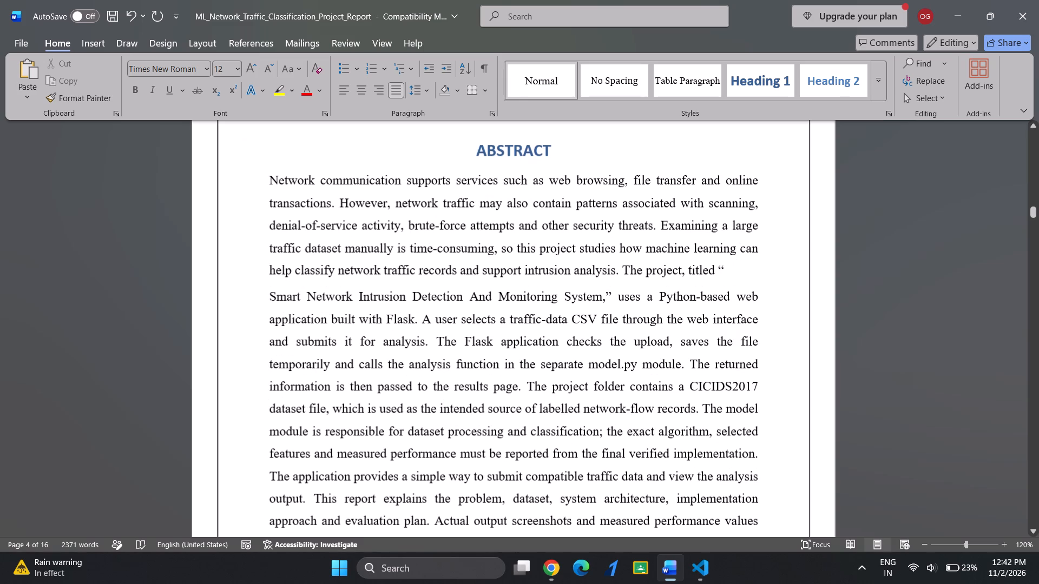
{"action": "scroll", "coordinate": [493, 418], "scroll_direction": "down", "scroll_amount": 7}
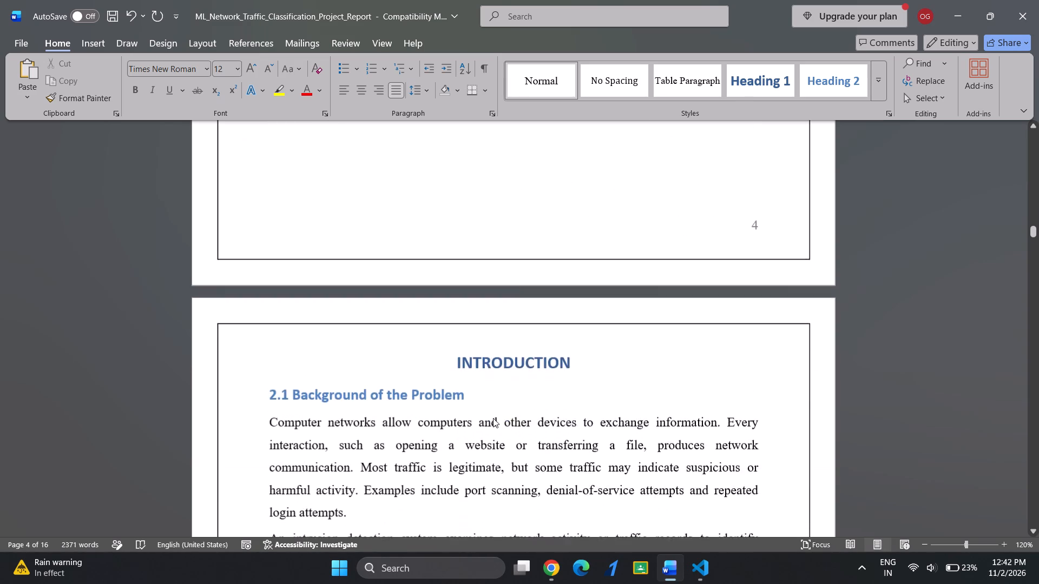
{"action": "scroll", "coordinate": [493, 418], "scroll_direction": "down", "scroll_amount": 6}
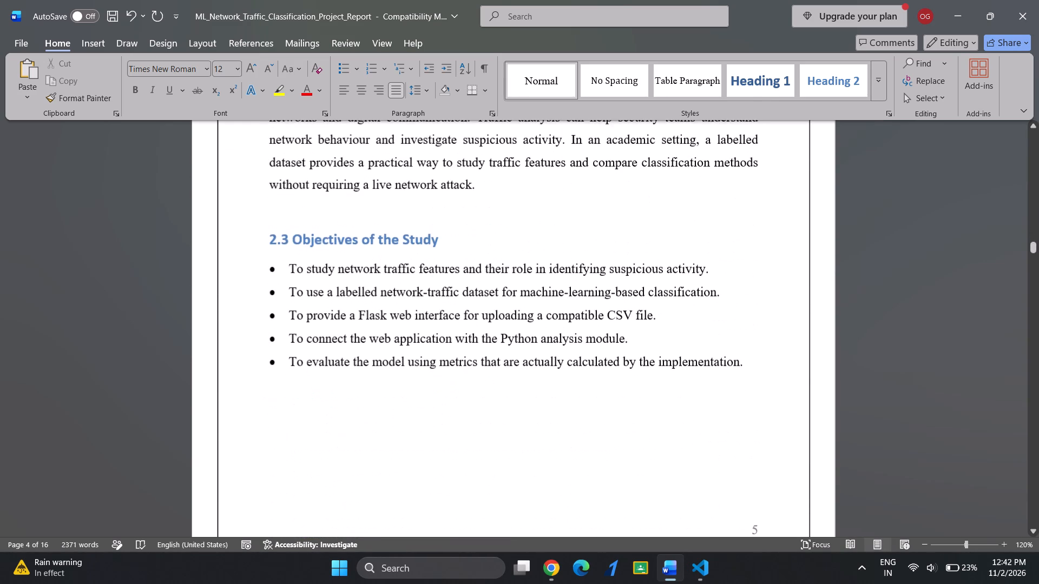
{"action": "scroll", "coordinate": [493, 418], "scroll_direction": "down", "scroll_amount": 4}
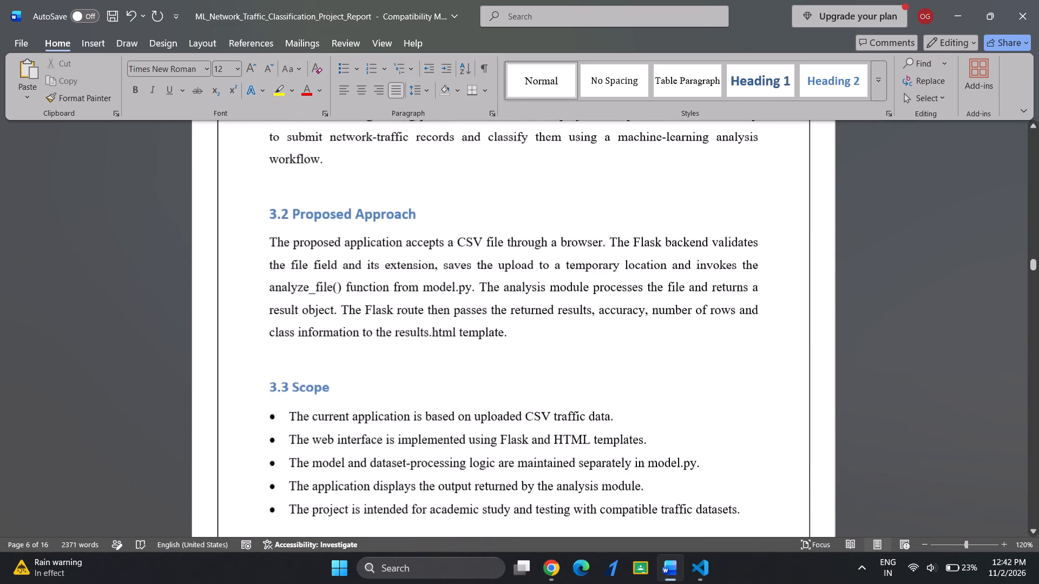
{"action": "scroll", "coordinate": [493, 418], "scroll_direction": "down", "scroll_amount": 3}
{"action": "scroll", "coordinate": [493, 418], "scroll_direction": "up", "scroll_amount": 2}
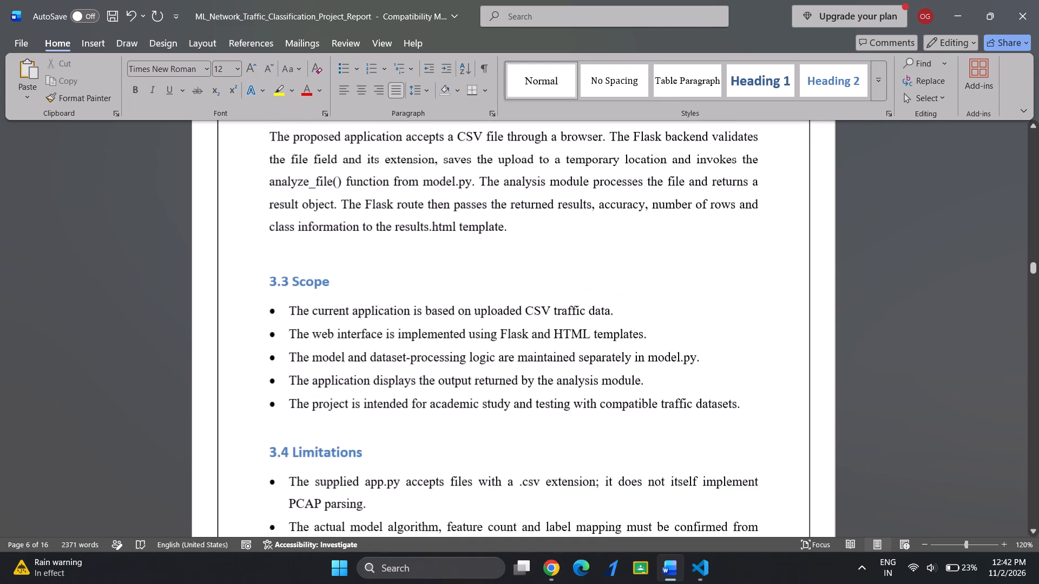
{"action": "scroll", "coordinate": [493, 418], "scroll_direction": "up", "scroll_amount": 4}
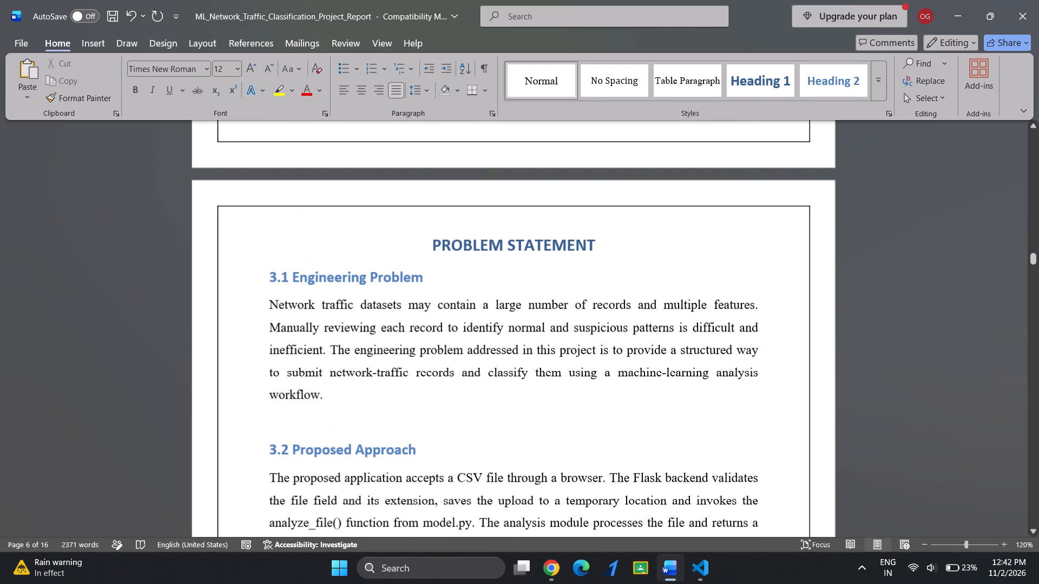
{"action": "scroll", "coordinate": [492, 413], "scroll_direction": "down", "scroll_amount": 2}
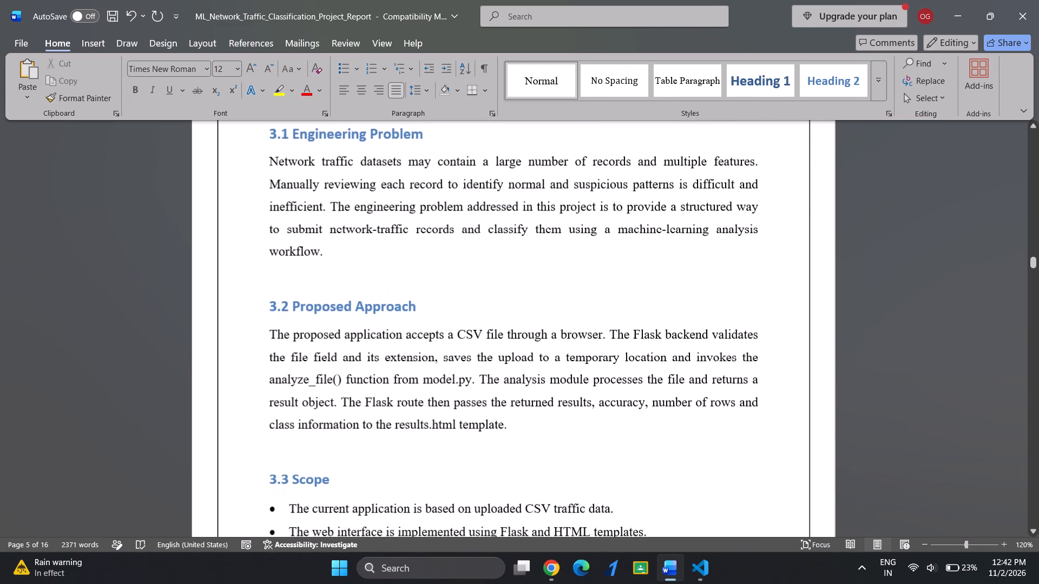
{"action": "scroll", "coordinate": [492, 413], "scroll_direction": "down", "scroll_amount": 6}
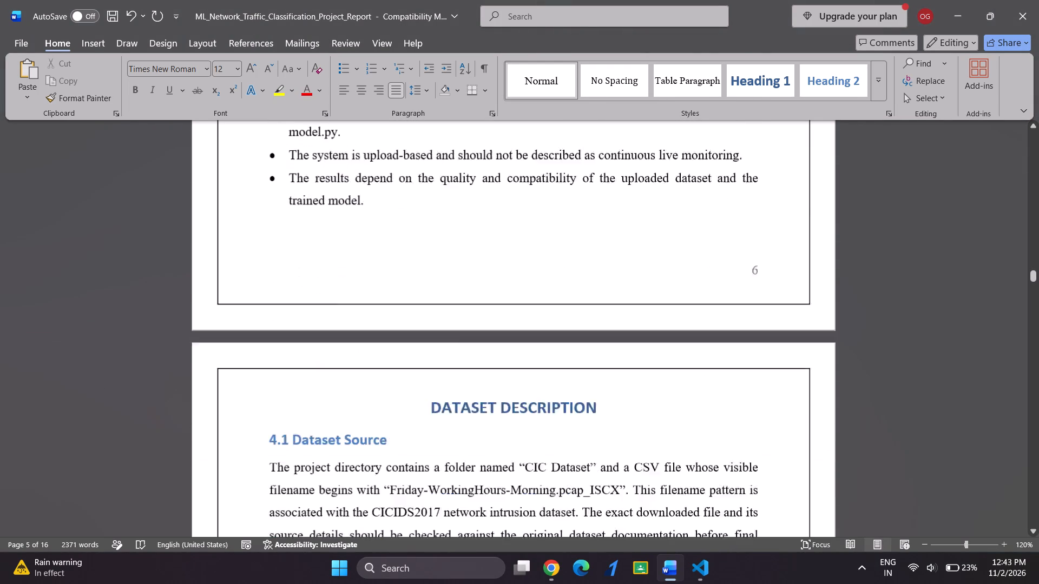
Review the report pages from Dataset Description through System Architecture and Implementation Details to the application screenshots.
{"action": "scroll", "coordinate": [492, 413], "scroll_direction": "down", "scroll_amount": 1}
{"action": "scroll", "coordinate": [492, 413], "scroll_direction": "left", "scroll_amount": 1}
{"action": "scroll", "coordinate": [492, 413], "scroll_direction": "down", "scroll_amount": 3}
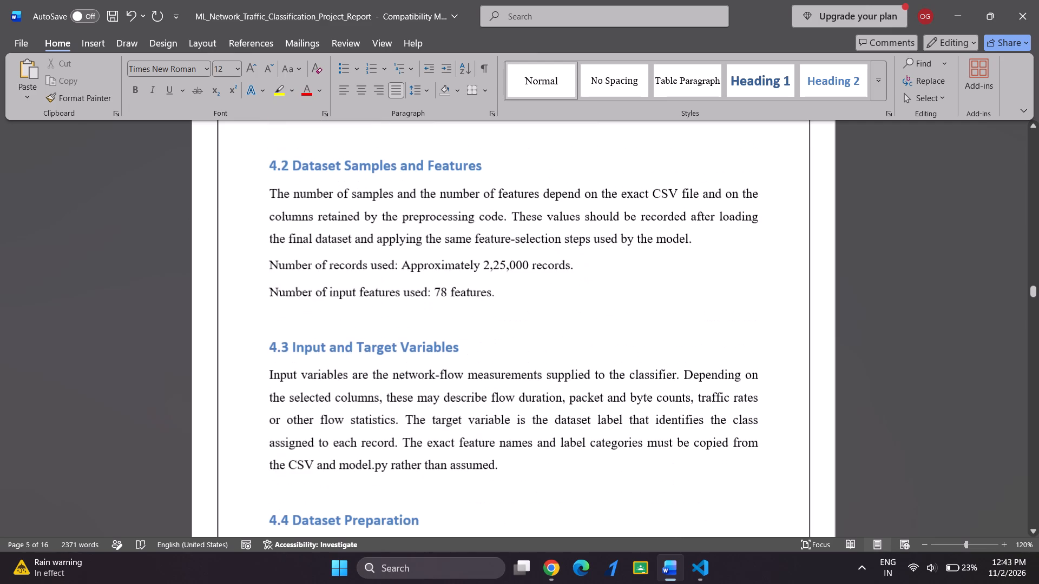
{"action": "scroll", "coordinate": [492, 413], "scroll_direction": "down", "scroll_amount": 2}
{"action": "scroll", "coordinate": [492, 413], "scroll_direction": "left", "scroll_amount": 1}
{"action": "scroll", "coordinate": [492, 413], "scroll_direction": "down", "scroll_amount": 4}
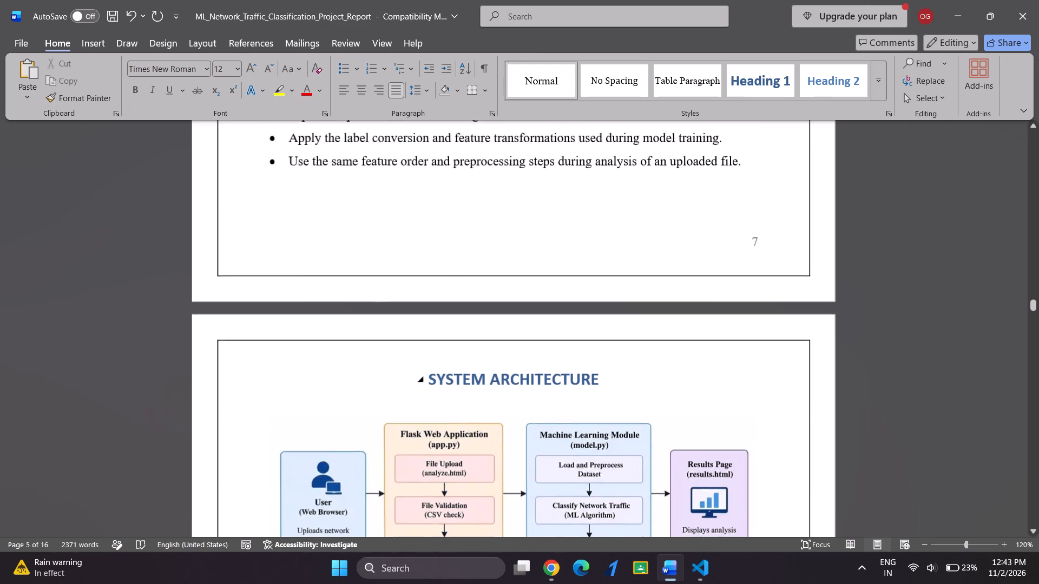
{"action": "scroll", "coordinate": [492, 413], "scroll_direction": "down", "scroll_amount": 2}
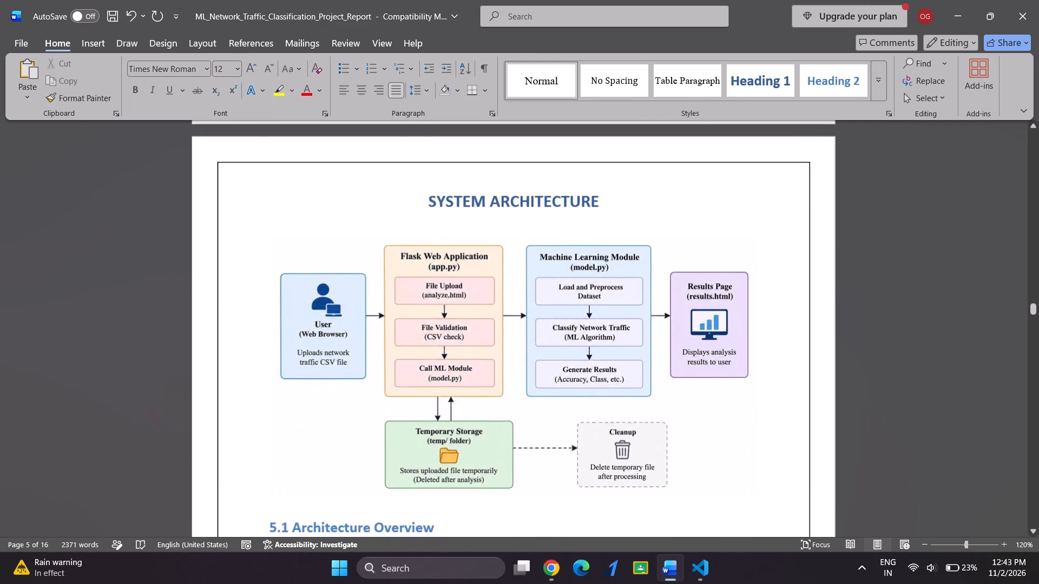
{"action": "scroll", "coordinate": [576, 492], "scroll_direction": "down", "scroll_amount": 2}
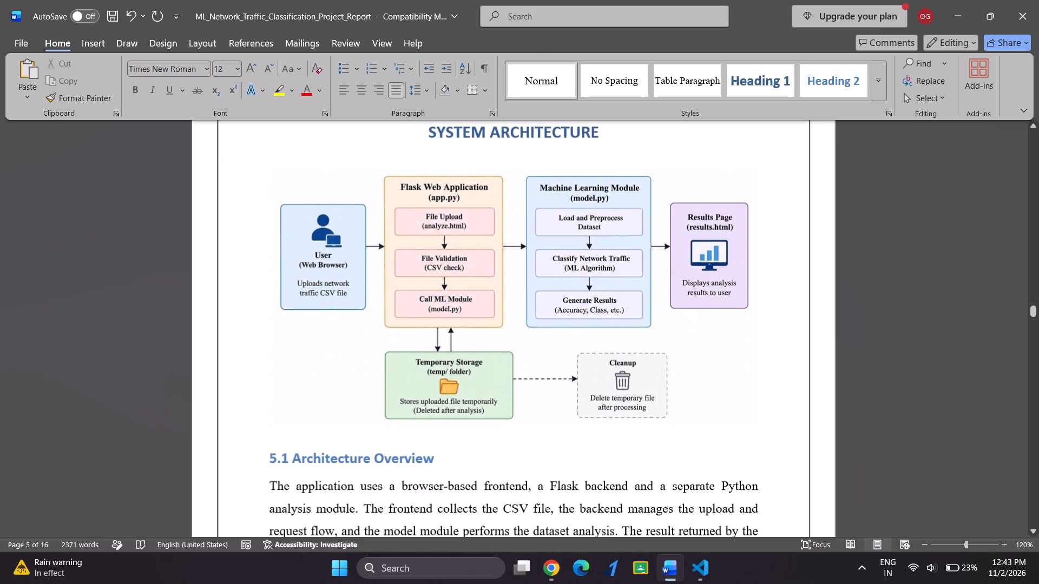
{"action": "scroll", "coordinate": [576, 492], "scroll_direction": "down", "scroll_amount": 3}
{"action": "scroll", "coordinate": [576, 492], "scroll_direction": "left", "scroll_amount": 1}
{"action": "scroll", "coordinate": [576, 492], "scroll_direction": "down", "scroll_amount": 1}
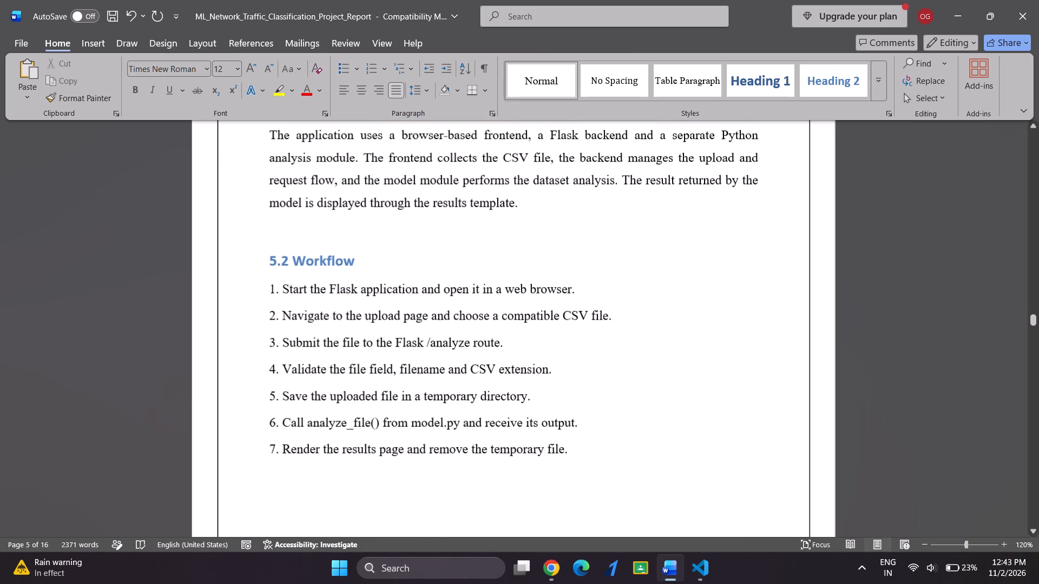
{"action": "scroll", "coordinate": [576, 492], "scroll_direction": "down", "scroll_amount": 3}
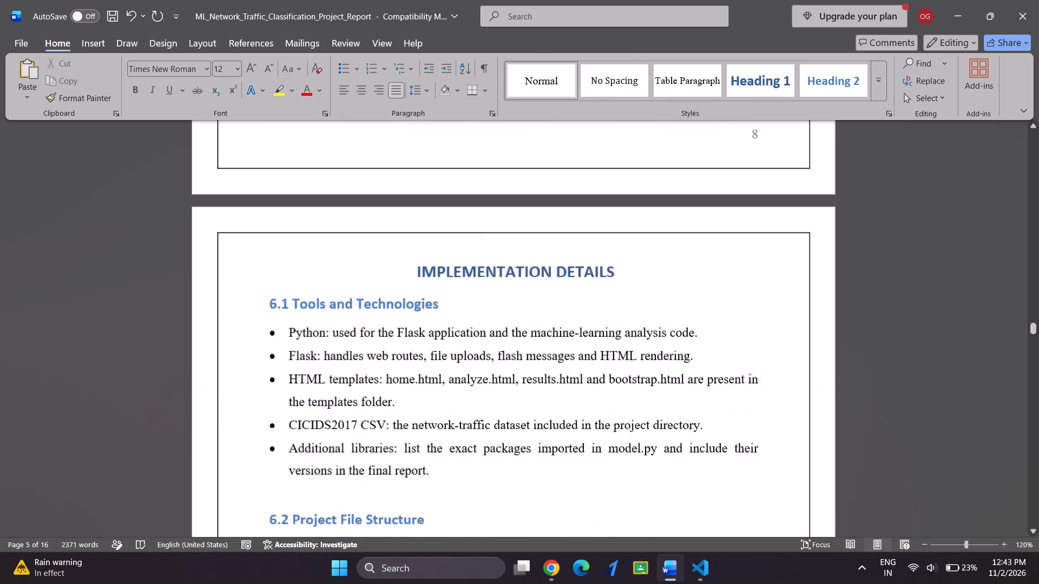
{"action": "scroll", "coordinate": [576, 492], "scroll_direction": "down", "scroll_amount": 7}
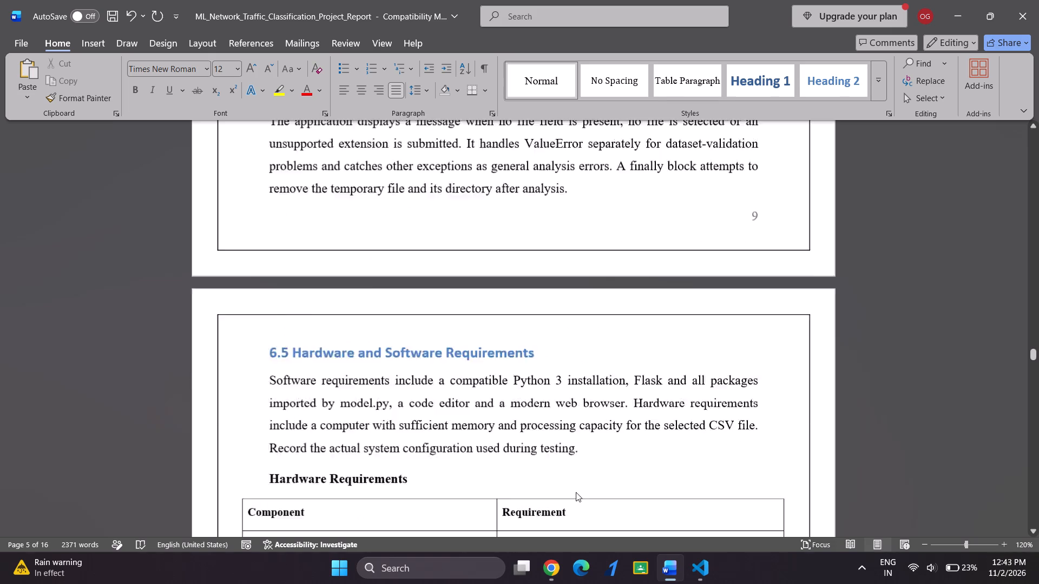
{"action": "scroll", "coordinate": [576, 492], "scroll_direction": "down", "scroll_amount": 8}
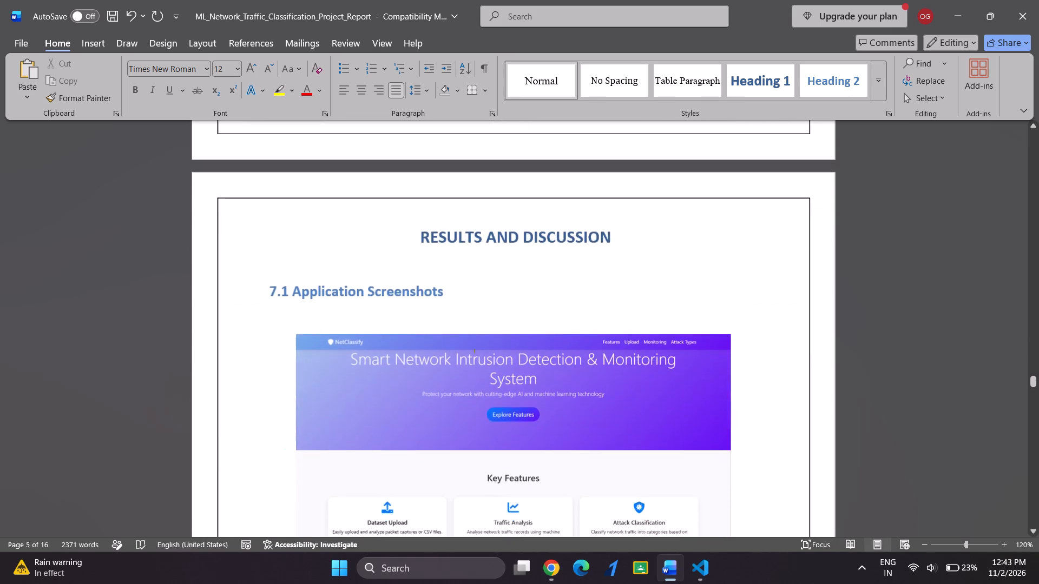
{"action": "scroll", "coordinate": [576, 492], "scroll_direction": "down", "scroll_amount": 4}
Insert a line break between the homepage screenshot and its "Figure 7.1.1: homepage" caption.
{"action": "scroll", "coordinate": [576, 492], "scroll_direction": "up", "scroll_amount": 1}
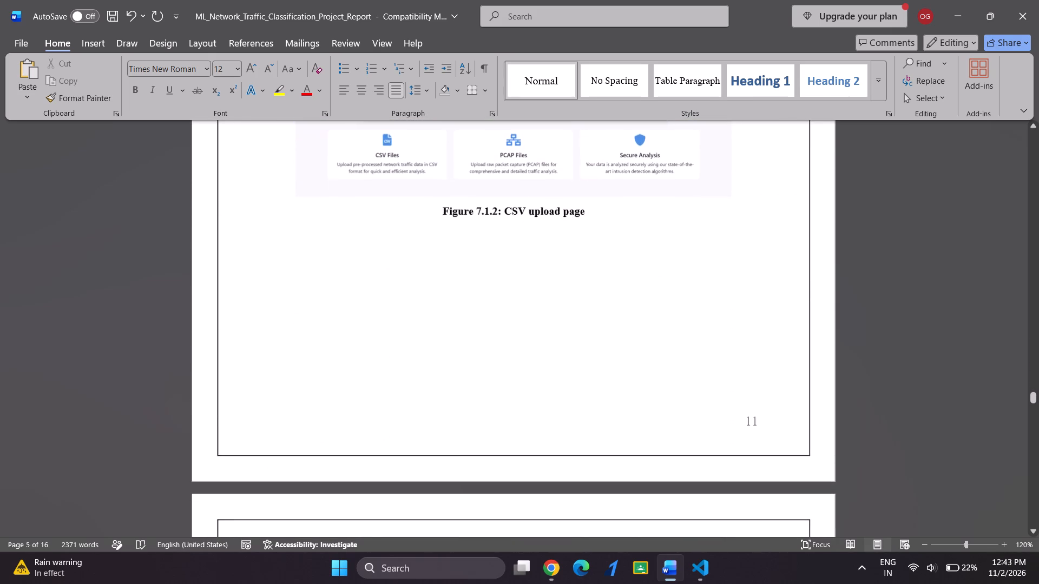
{"action": "scroll", "coordinate": [576, 492], "scroll_direction": "up", "scroll_amount": 2}
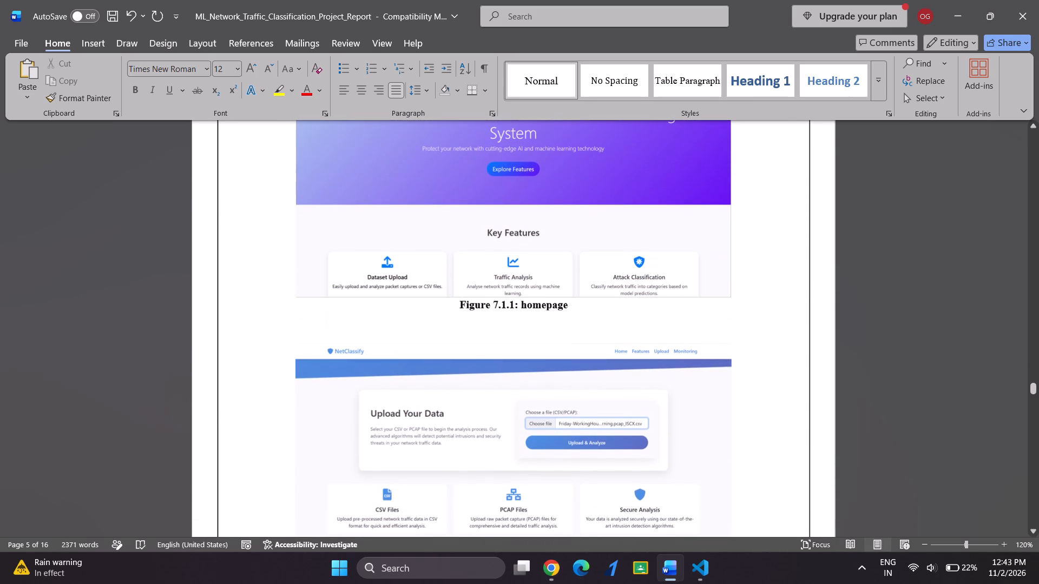
{"action": "left_click", "coordinate": [461, 304]}
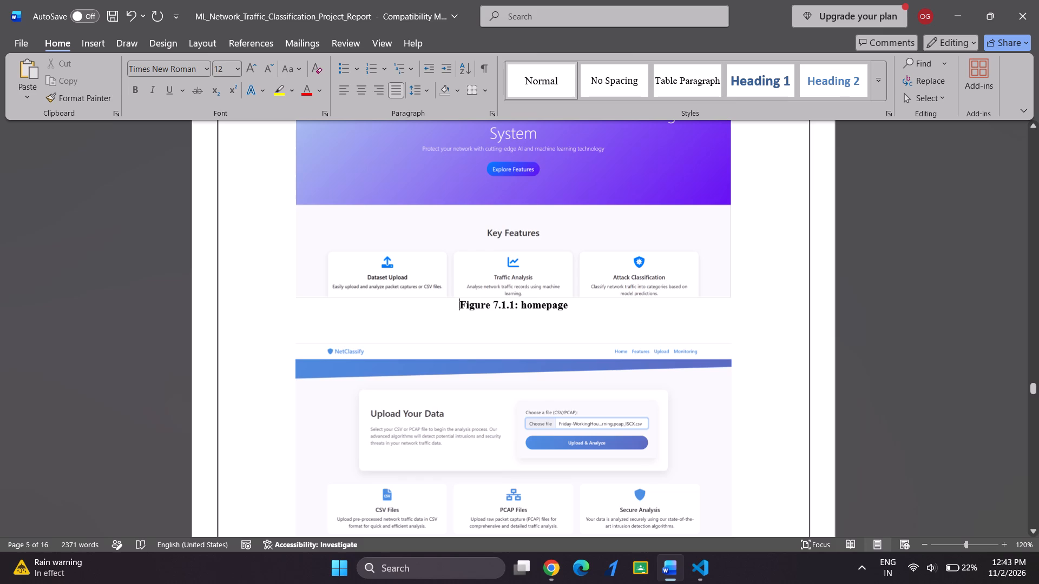
{"action": "key", "text": "Return"}
Check the CSV upload figure, the model output figures, the test cases and the remaining pages up to the References.
{"action": "scroll", "coordinate": [523, 376], "scroll_direction": "down", "scroll_amount": 3}
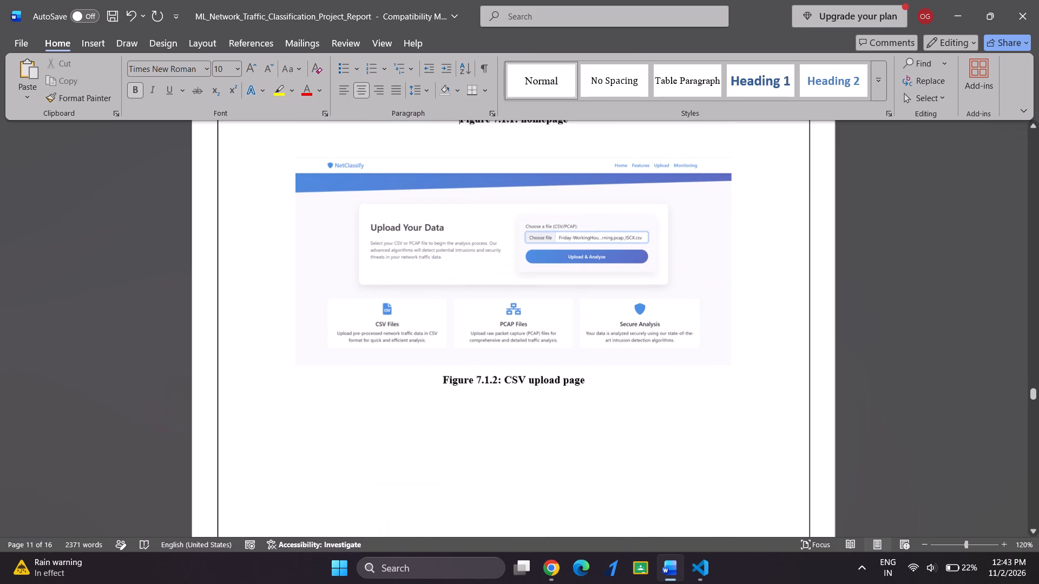
{"action": "left_click", "coordinate": [441, 381]}
{"action": "scroll", "coordinate": [524, 399], "scroll_direction": "up", "scroll_amount": 1}
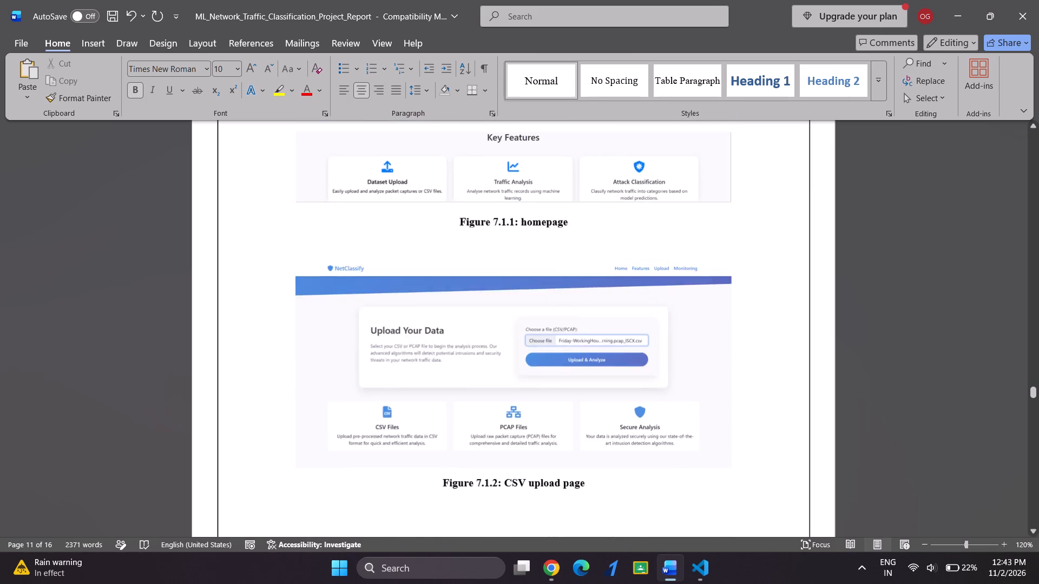
{"action": "scroll", "coordinate": [524, 399], "scroll_direction": "up", "scroll_amount": 1}
{"action": "scroll", "coordinate": [524, 399], "scroll_direction": "down", "scroll_amount": 3}
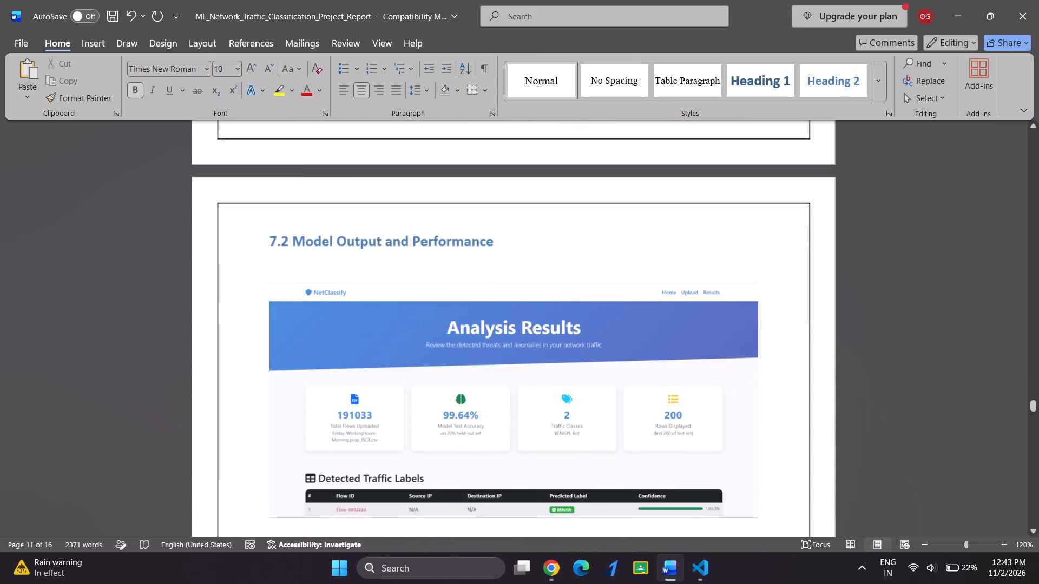
{"action": "scroll", "coordinate": [524, 399], "scroll_direction": "down", "scroll_amount": 6}
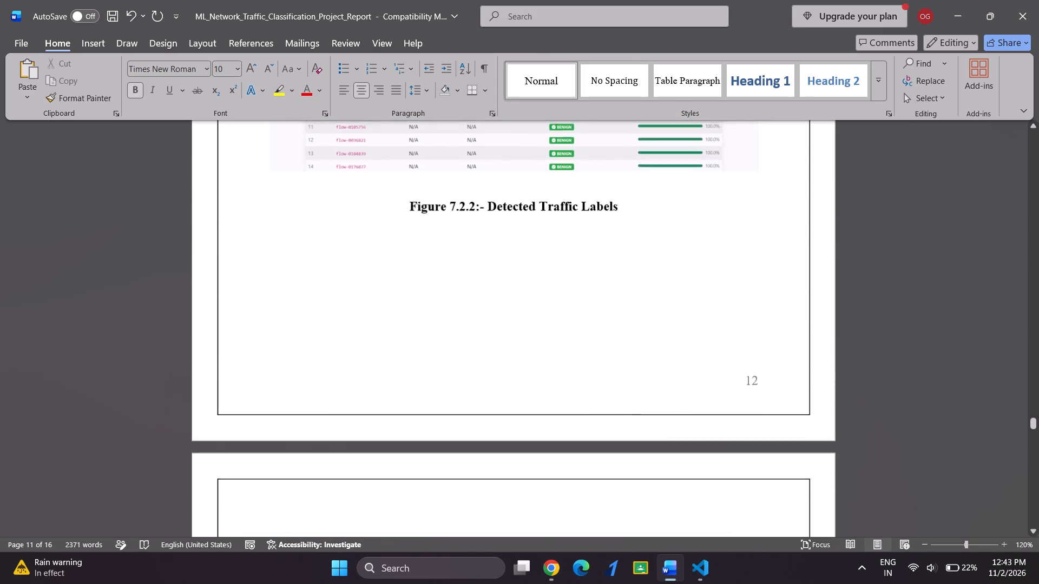
{"action": "scroll", "coordinate": [524, 399], "scroll_direction": "down", "scroll_amount": 1}
{"action": "left_click", "coordinate": [400, 214]}
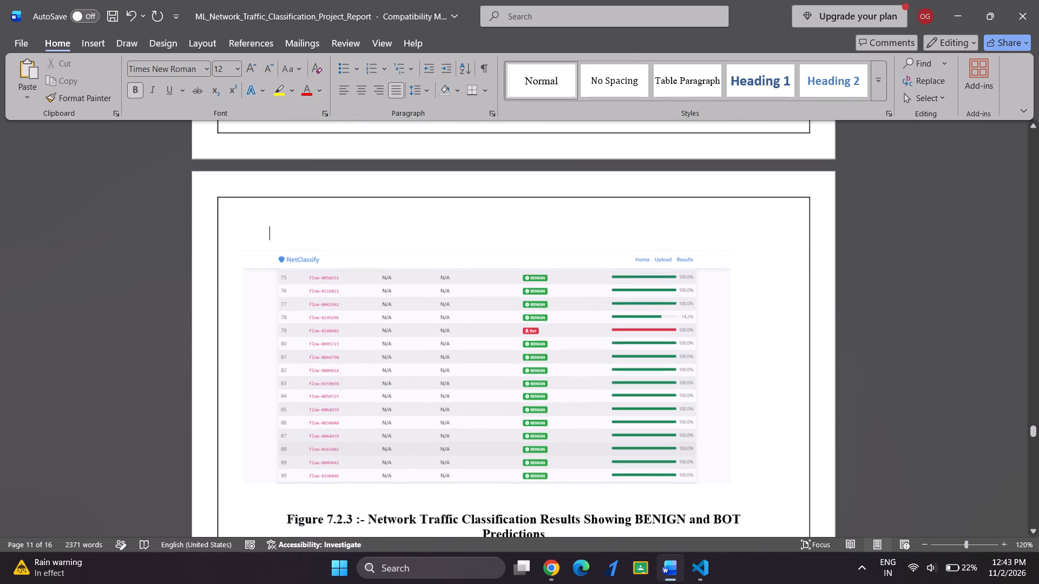
{"action": "scroll", "coordinate": [400, 214], "scroll_direction": "down", "scroll_amount": 7}
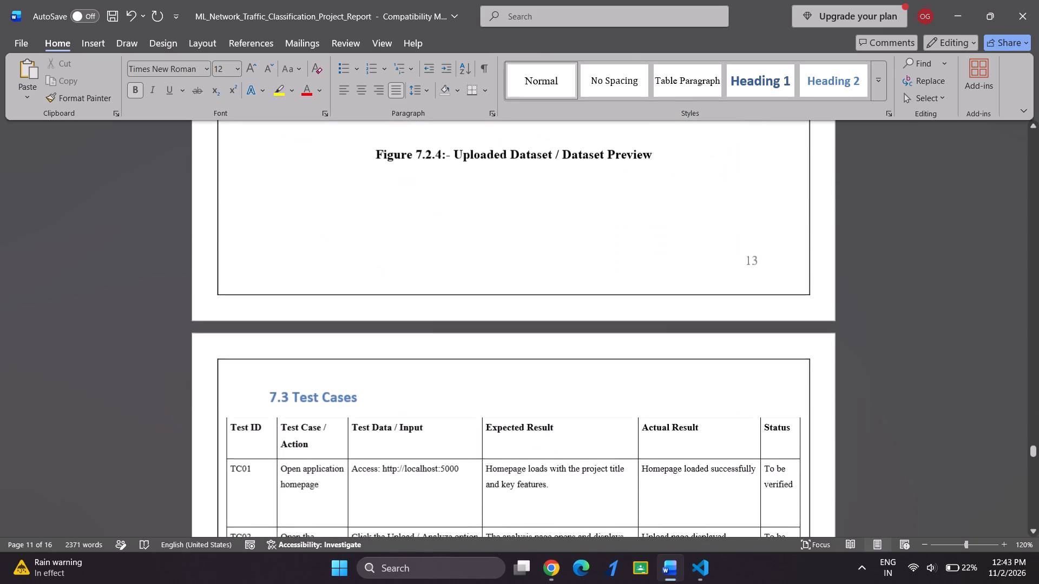
{"action": "scroll", "coordinate": [400, 214], "scroll_direction": "down", "scroll_amount": 5}
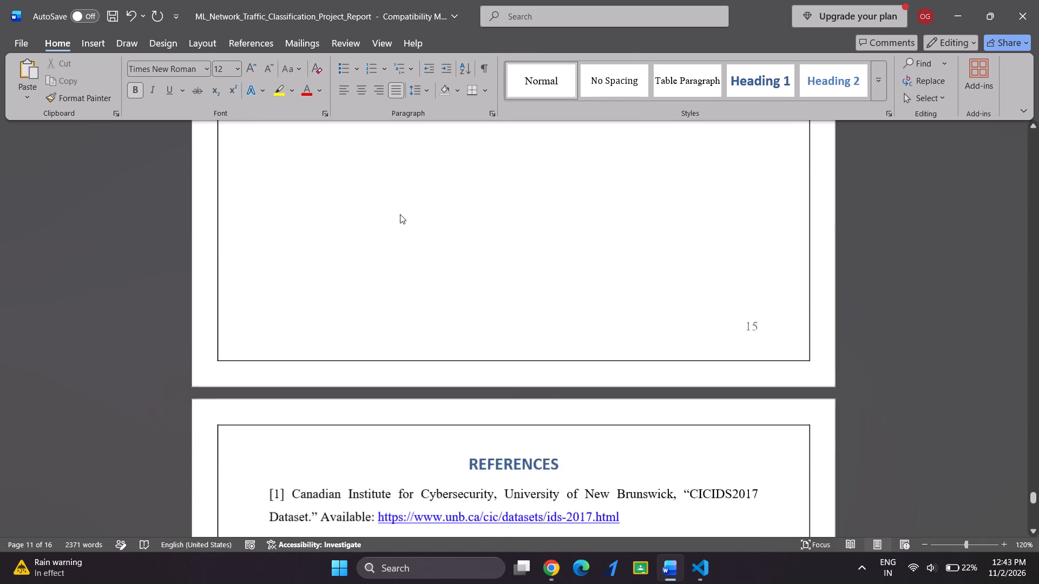
Save the project report.
{"action": "key", "text": "ctrl+s"}
{"action": "scroll", "coordinate": [400, 214], "scroll_direction": "down", "scroll_amount": 4}
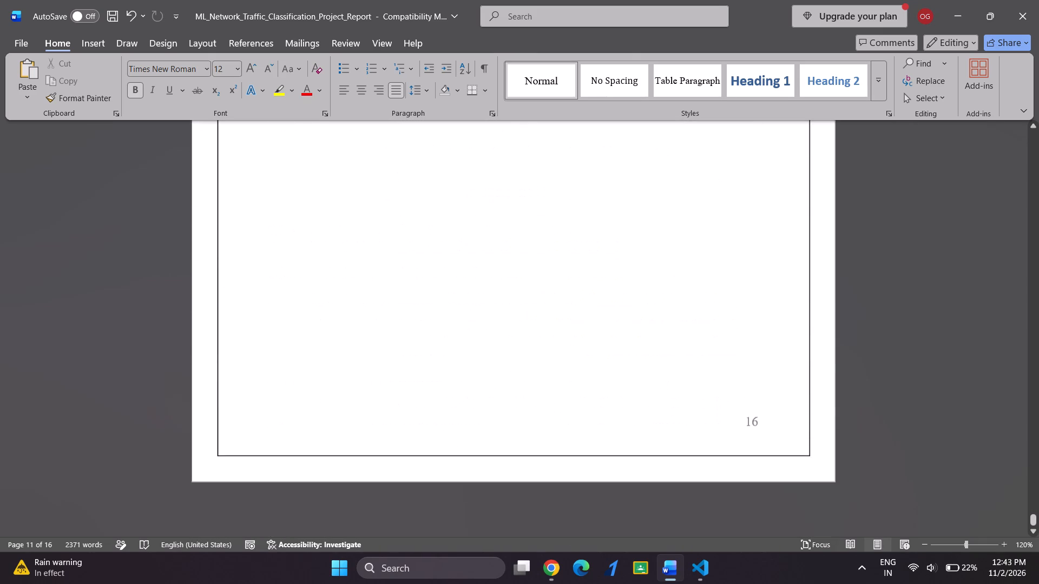
{"action": "key", "text": "ctrl+s"}
Close the report in Word, the Chrome window with the project homepage, and Visual Studio Code.
{"action": "left_click", "coordinate": [1038, 0]}
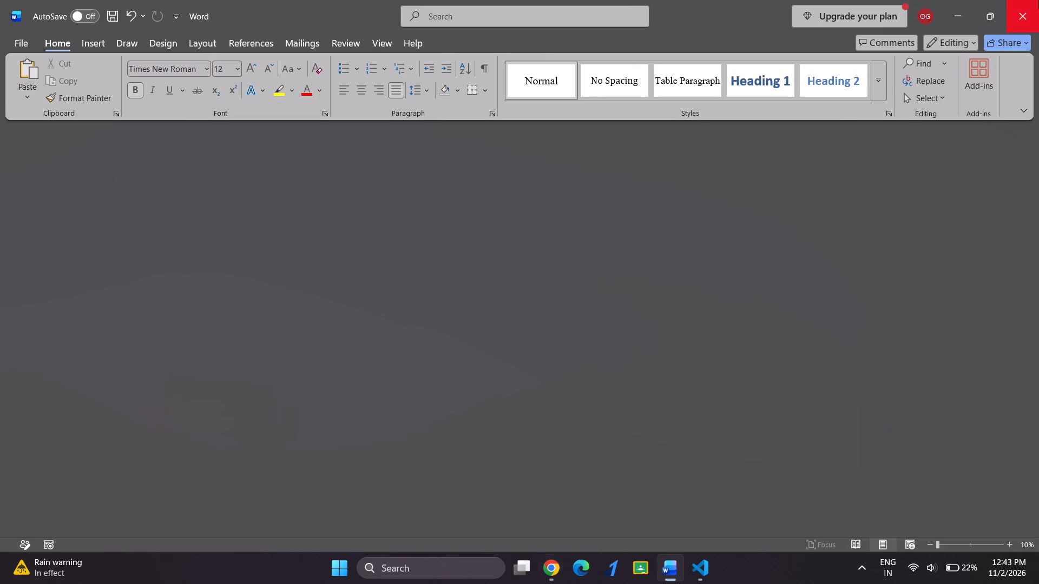
{"action": "left_click", "coordinate": [1037, 0]}
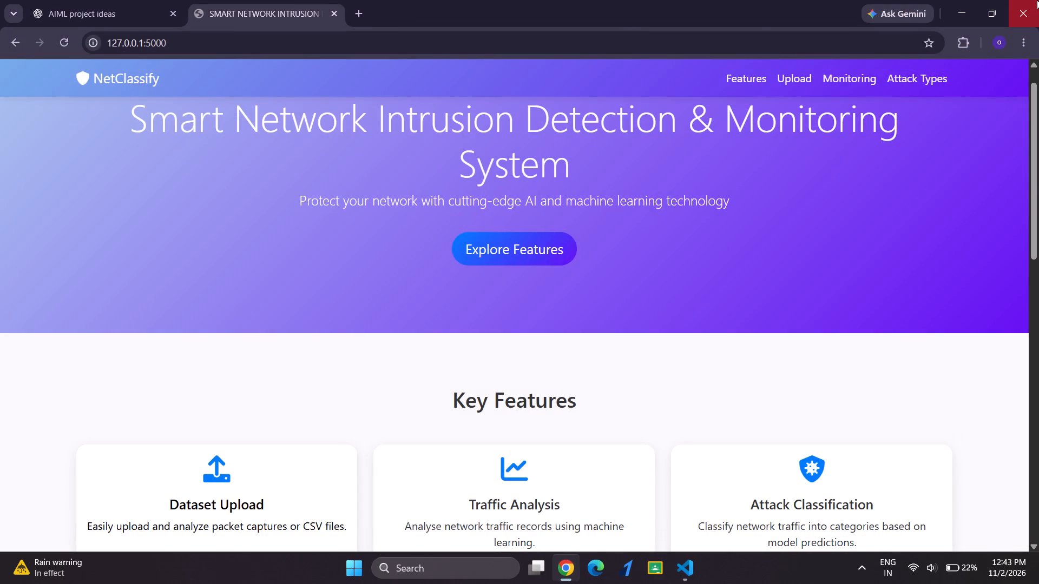
{"action": "left_click", "coordinate": [1037, 0]}
{"action": "double_click", "coordinate": [1037, 0]}
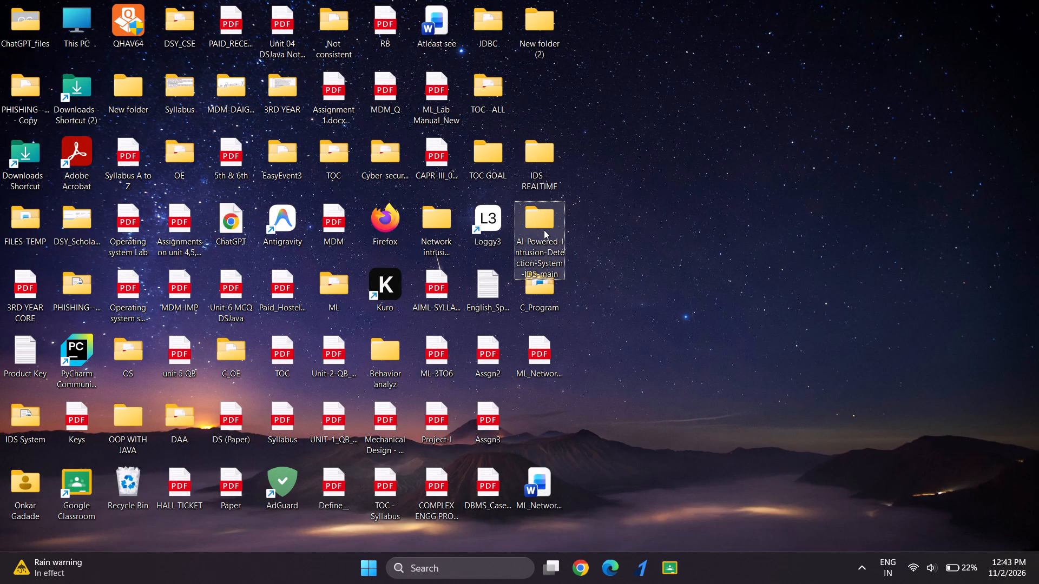
Reopen the ML_Network_Traffic_Classification_Project_Report Word document from the desktop.
{"action": "double_click", "coordinate": [545, 499]}
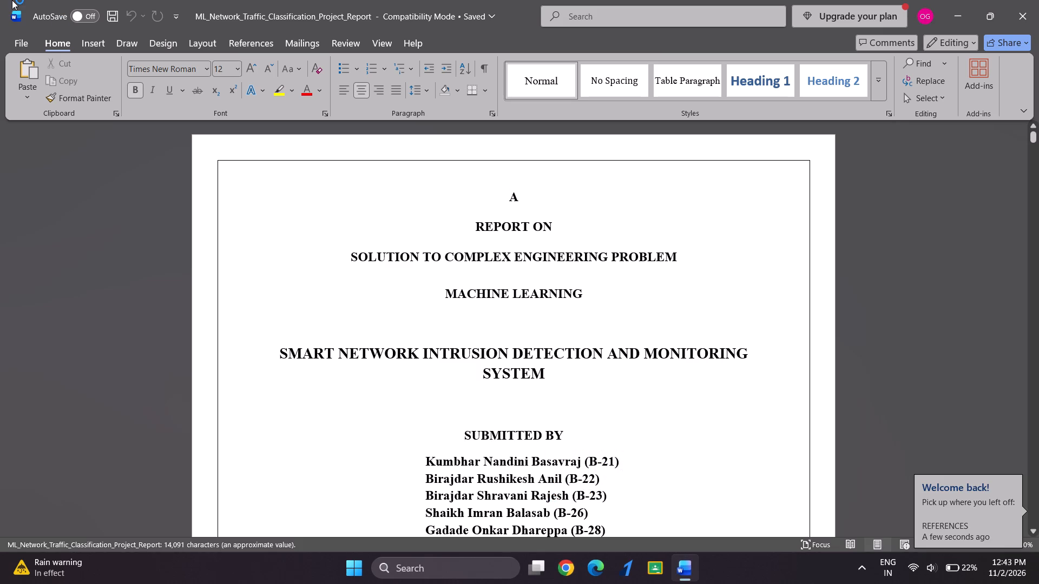
{"action": "left_click", "coordinate": [20, 48]}
{"action": "left_click", "coordinate": [20, 48]}
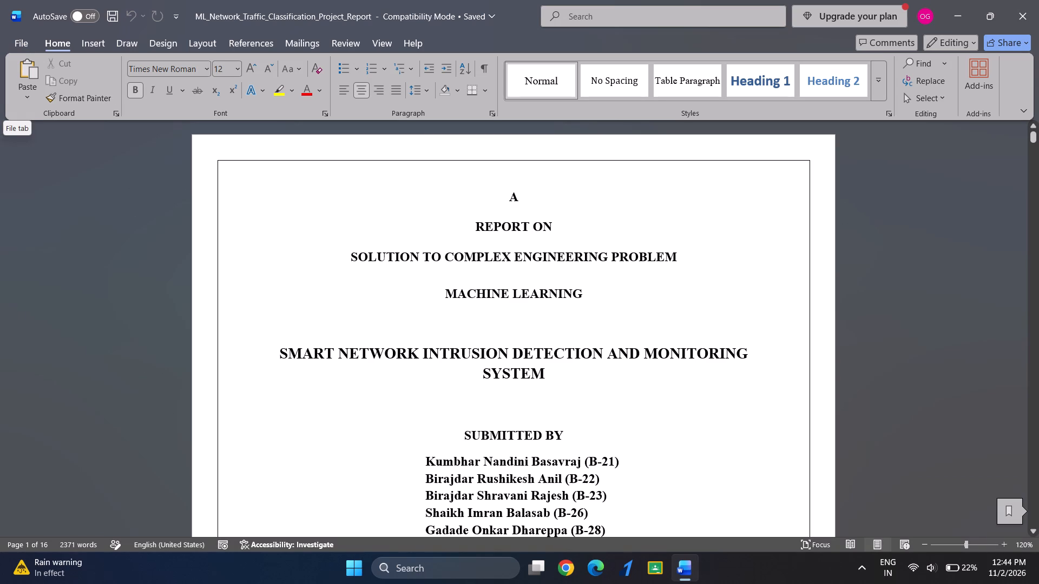
Delete the blank line between "MACHINE LEARNING" and the project title on the title page.
{"action": "left_click", "coordinate": [406, 318]}
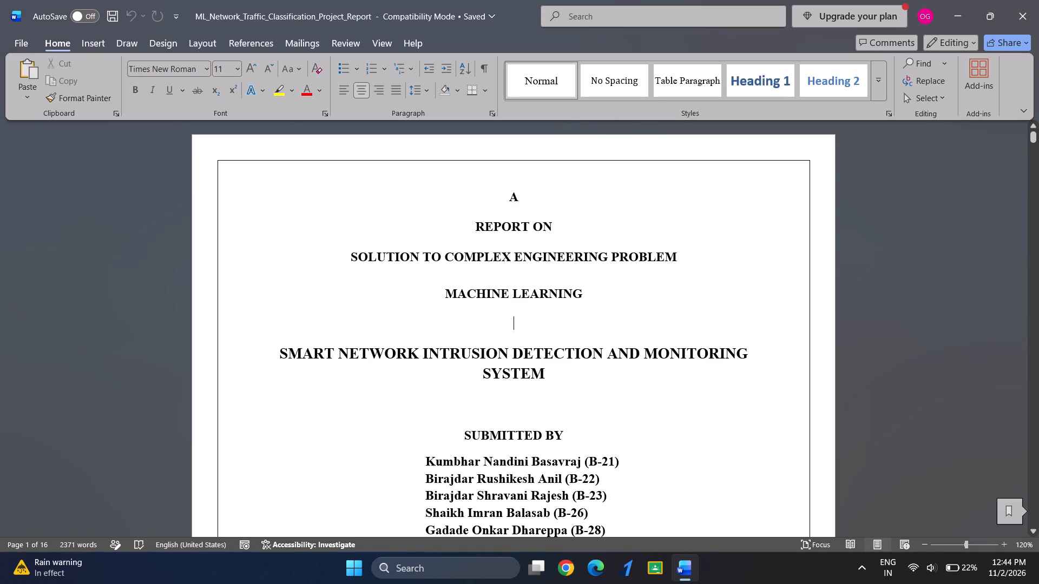
{"action": "left_click", "coordinate": [505, 370]}
{"action": "left_click", "coordinate": [489, 329]}
{"action": "scroll", "coordinate": [593, 476], "scroll_direction": "down", "scroll_amount": 1}
{"action": "scroll", "coordinate": [593, 476], "scroll_direction": "up", "scroll_amount": 1}
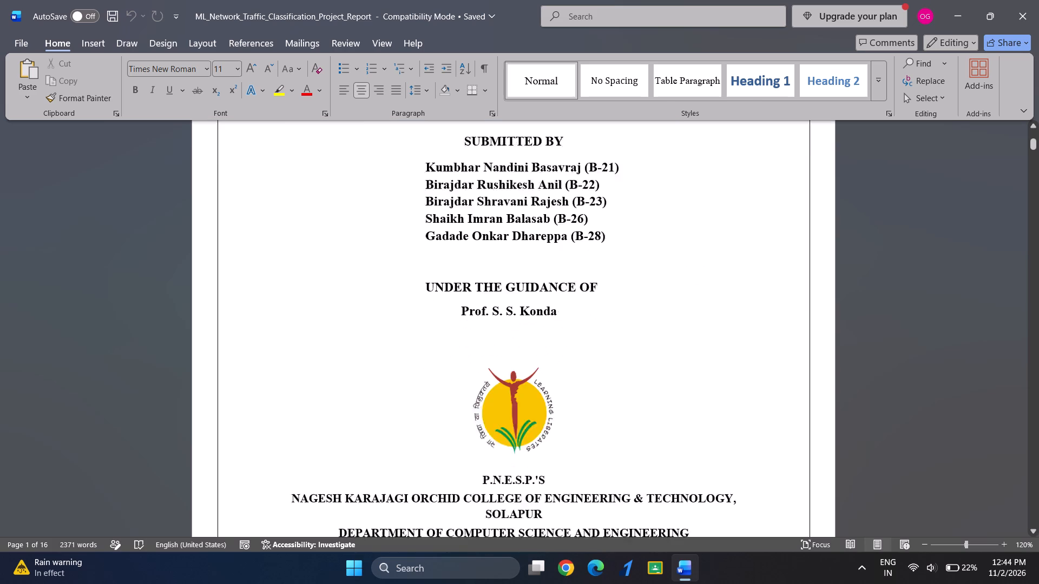
{"action": "scroll", "coordinate": [593, 476], "scroll_direction": "up", "scroll_amount": 1}
{"action": "key", "text": "BackSpace"}
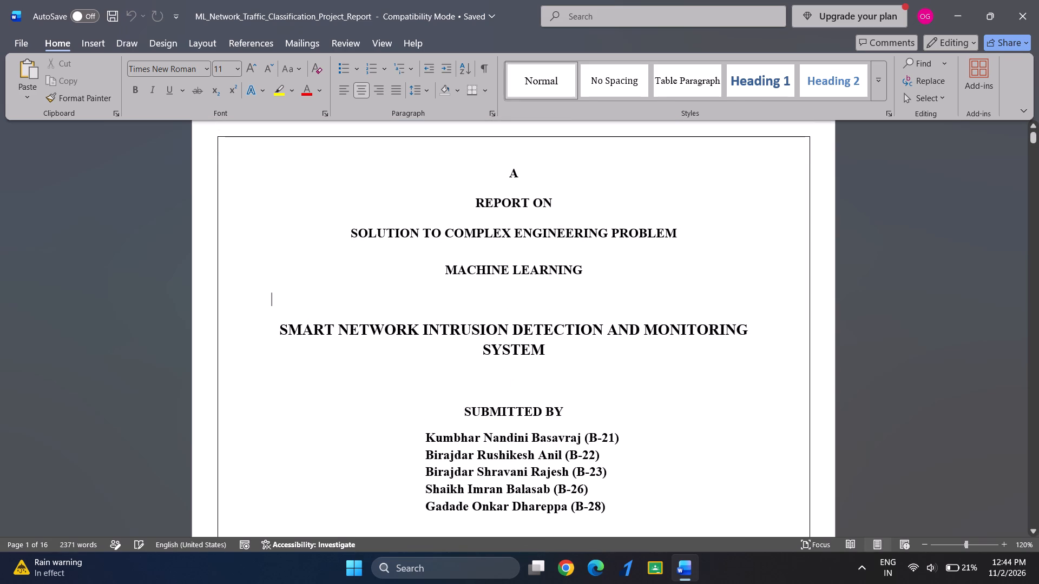
{"action": "key", "text": "BackSpace"}
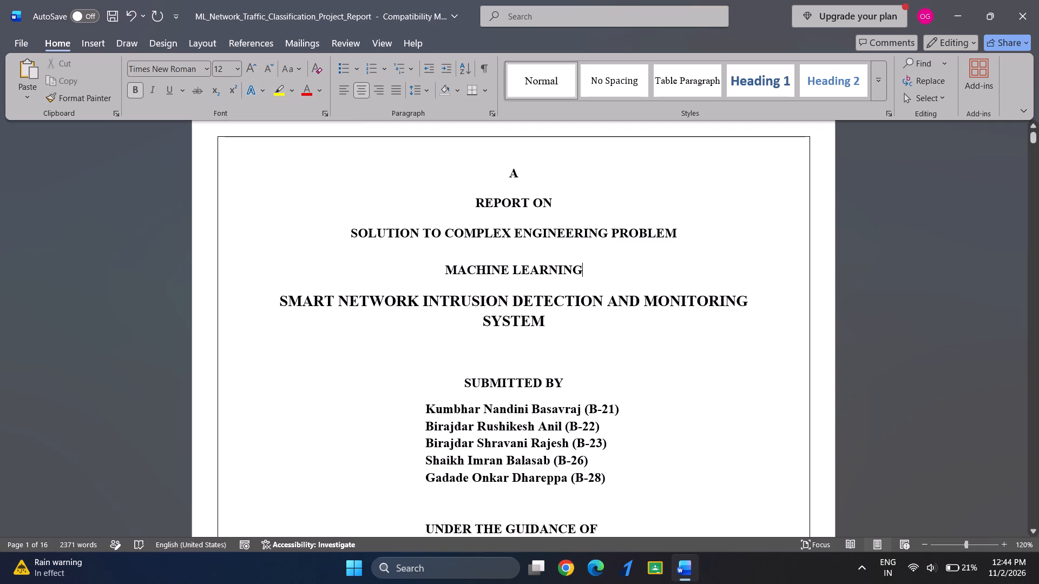
Add two blank lines above "A.Y. 2026–2027" at the bottom of the title page.
{"action": "scroll", "coordinate": [505, 394], "scroll_direction": "down", "scroll_amount": 4}
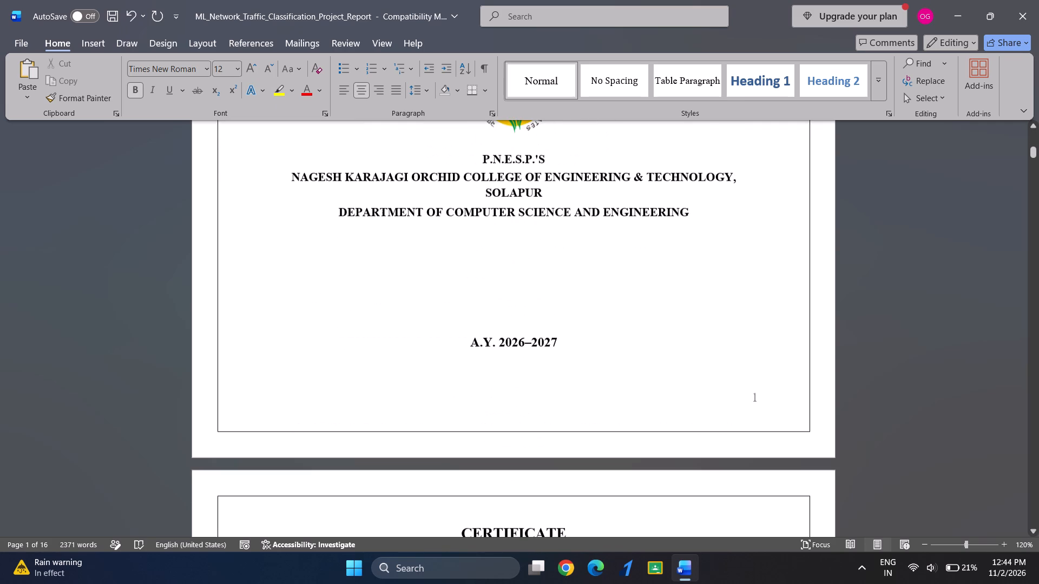
{"action": "scroll", "coordinate": [505, 394], "scroll_direction": "down", "scroll_amount": 1}
{"action": "left_click", "coordinate": [506, 307]}
{"action": "key", "text": "Return"}
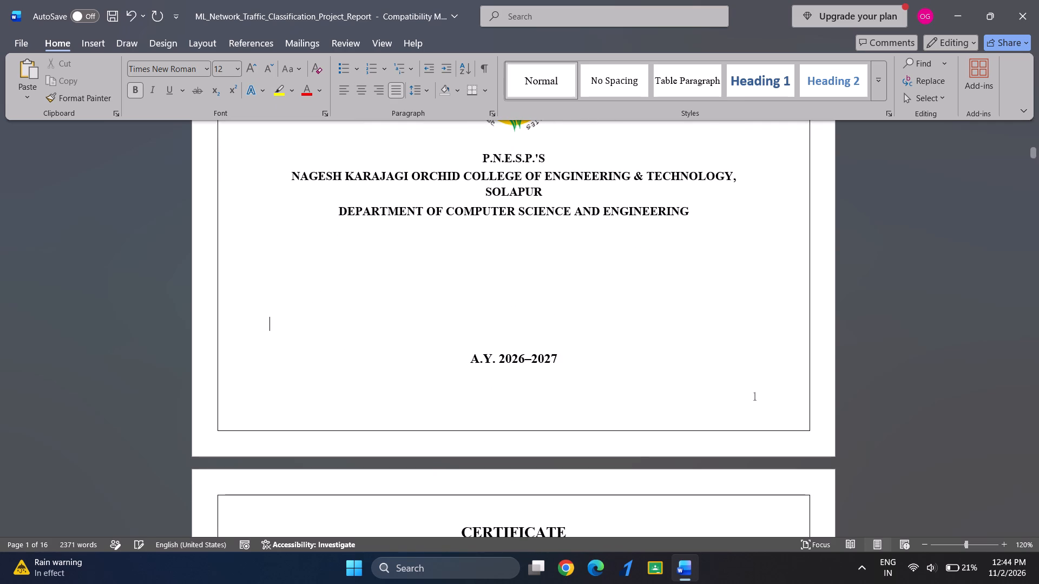
{"action": "key", "text": "Return"}
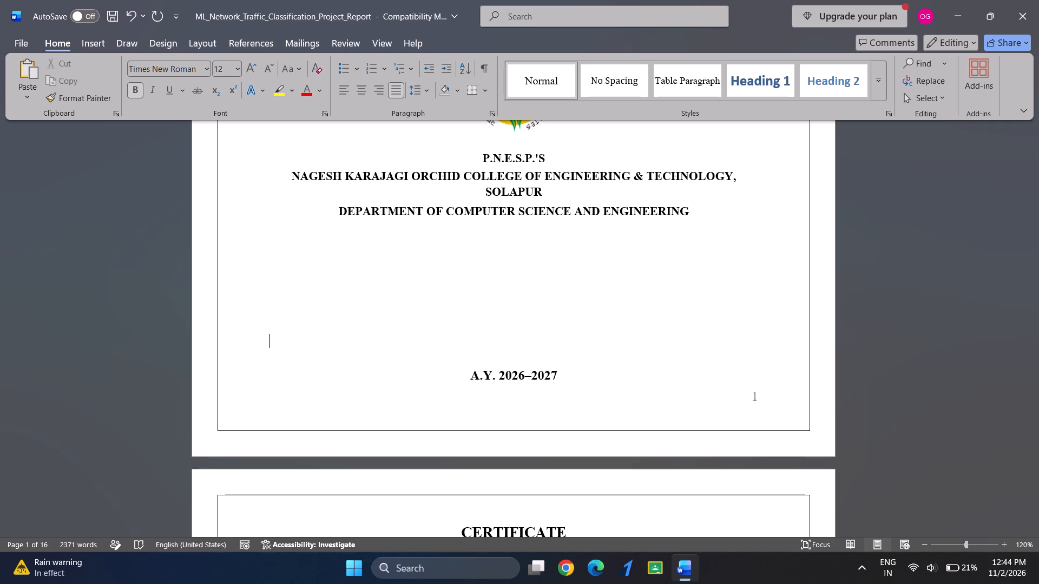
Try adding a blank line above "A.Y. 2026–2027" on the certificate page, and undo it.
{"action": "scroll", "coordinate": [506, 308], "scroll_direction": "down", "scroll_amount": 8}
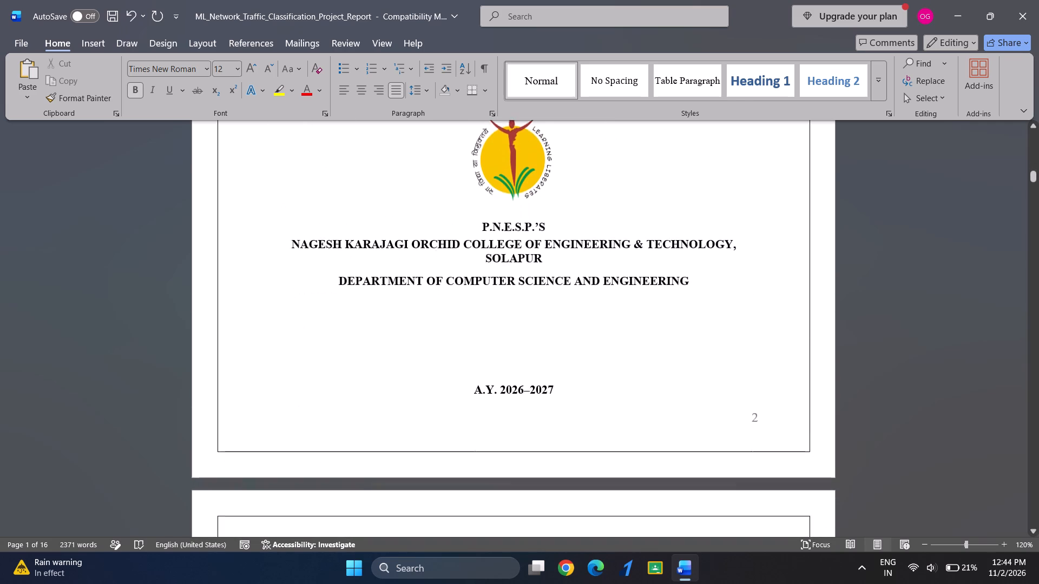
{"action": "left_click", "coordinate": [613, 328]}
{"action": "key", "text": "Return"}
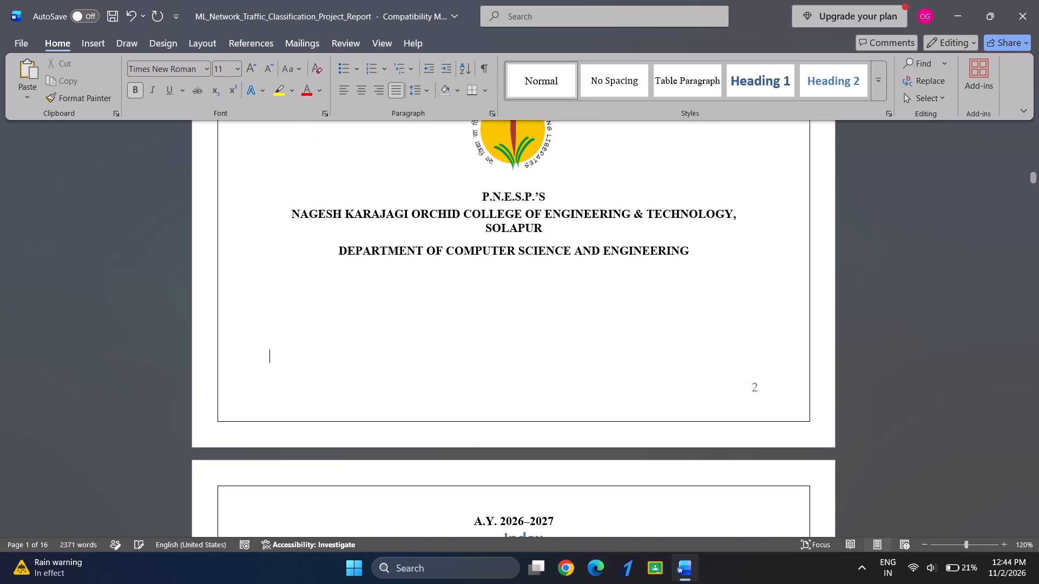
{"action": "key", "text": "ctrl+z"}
Save the report document.
{"action": "scroll", "coordinate": [613, 328], "scroll_direction": "down", "scroll_amount": 3}
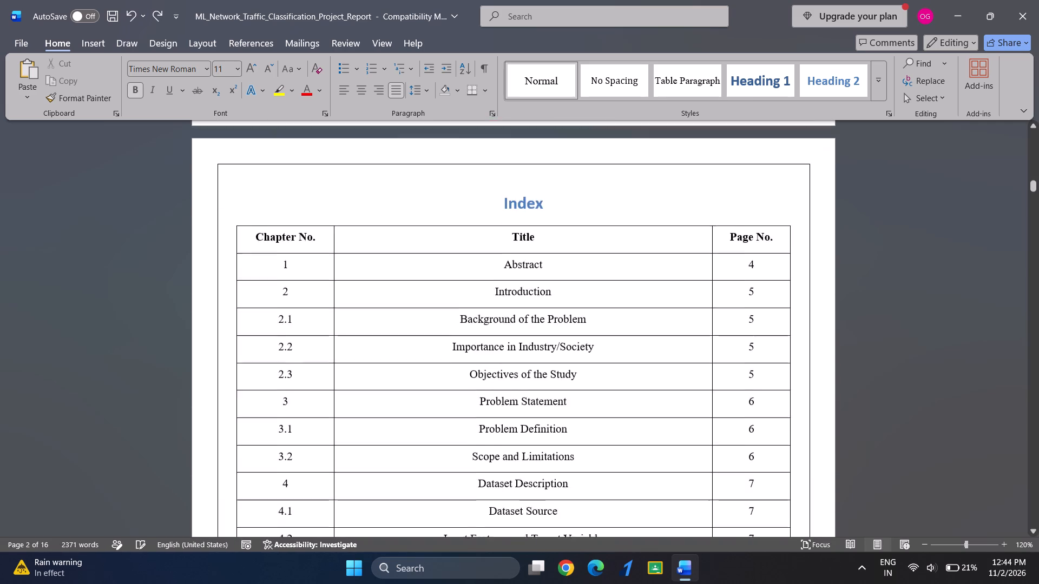
{"action": "key", "text": "ctrl+s"}
{"action": "key", "text": "ctrl+s"}
Review the layout of all the report's pages side by side, from the title page through to the references.
{"action": "scroll", "coordinate": [613, 328], "scroll_direction": "down", "scroll_amount": 1}
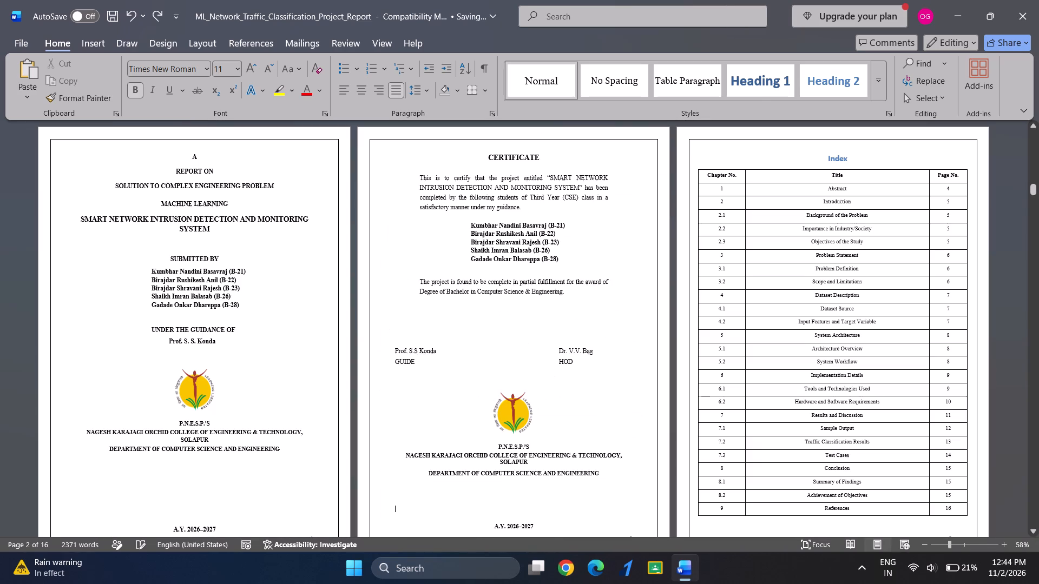
{"action": "scroll", "coordinate": [613, 328], "scroll_direction": "down", "scroll_amount": 9}
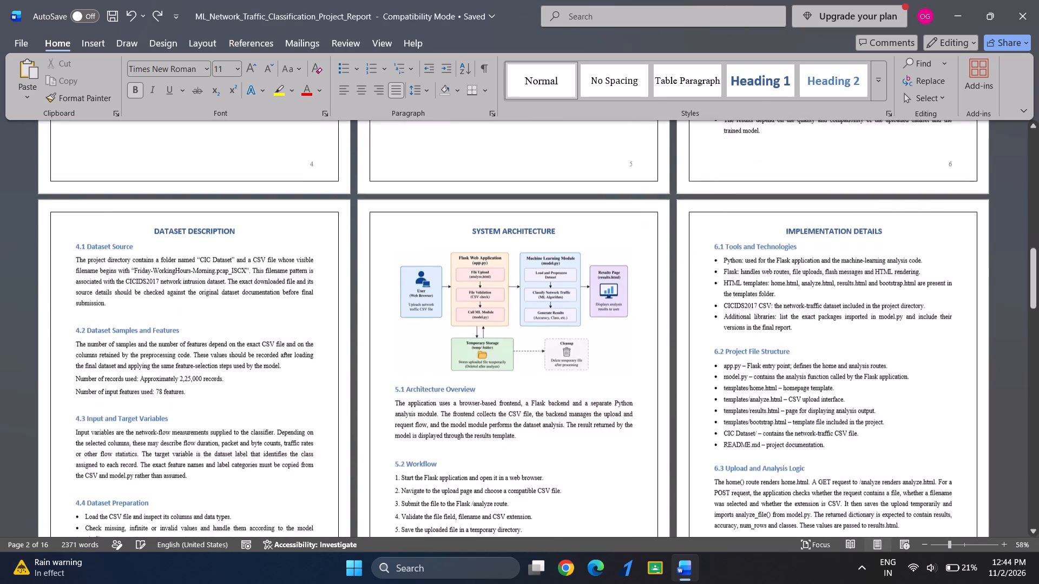
{"action": "scroll", "coordinate": [613, 328], "scroll_direction": "down", "scroll_amount": 3}
{"action": "scroll", "coordinate": [613, 328], "scroll_direction": "up", "scroll_amount": 2}
{"action": "scroll", "coordinate": [613, 328], "scroll_direction": "down", "scroll_amount": 1}
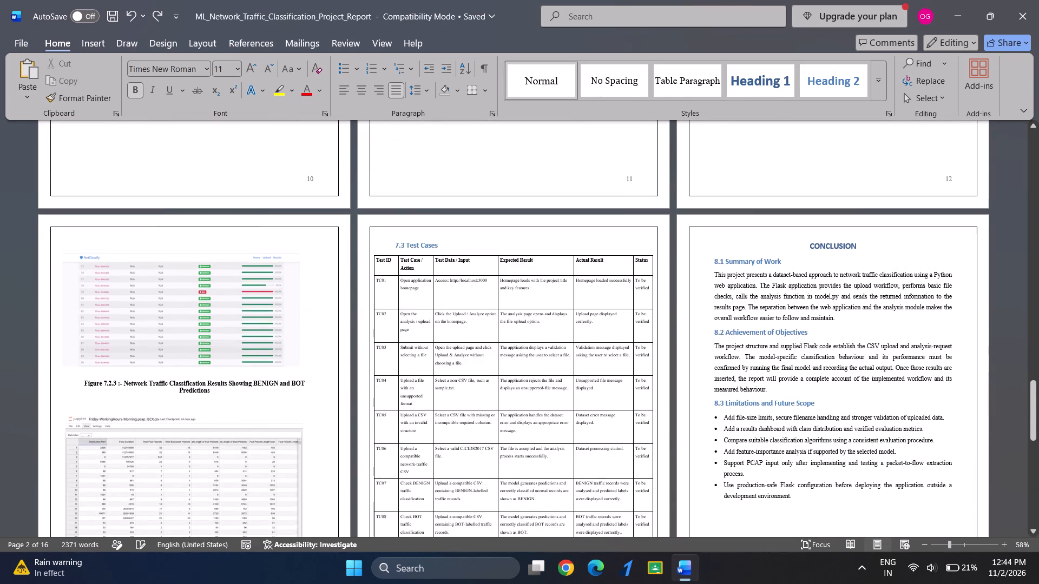
{"action": "scroll", "coordinate": [613, 328], "scroll_direction": "down", "scroll_amount": 2}
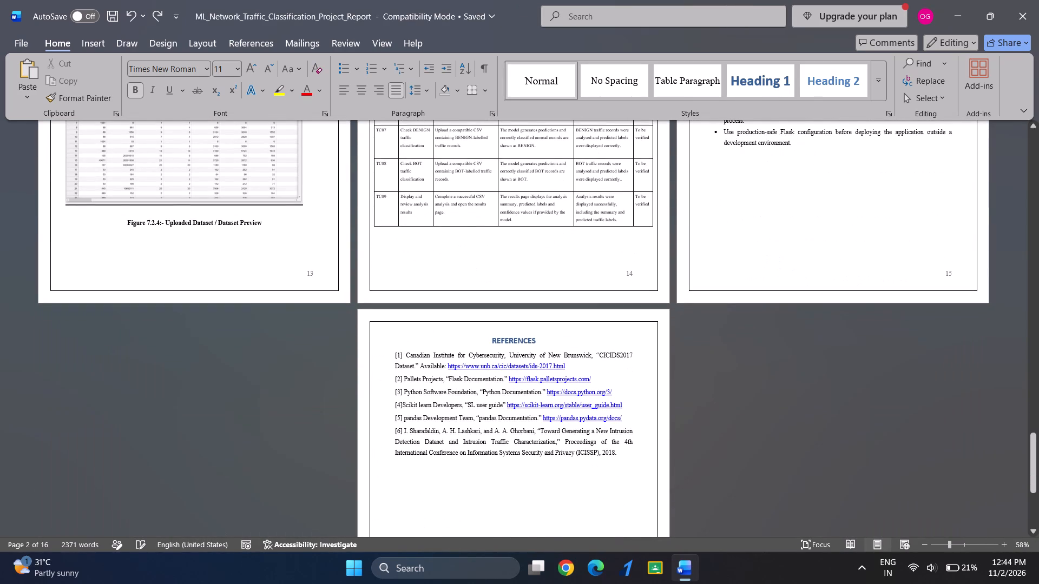
{"action": "scroll", "coordinate": [613, 328], "scroll_direction": "down", "scroll_amount": 4}
{"action": "scroll", "coordinate": [613, 328], "scroll_direction": "up", "scroll_amount": 20}
{"action": "scroll", "coordinate": [613, 328], "scroll_direction": "up", "scroll_amount": 2}
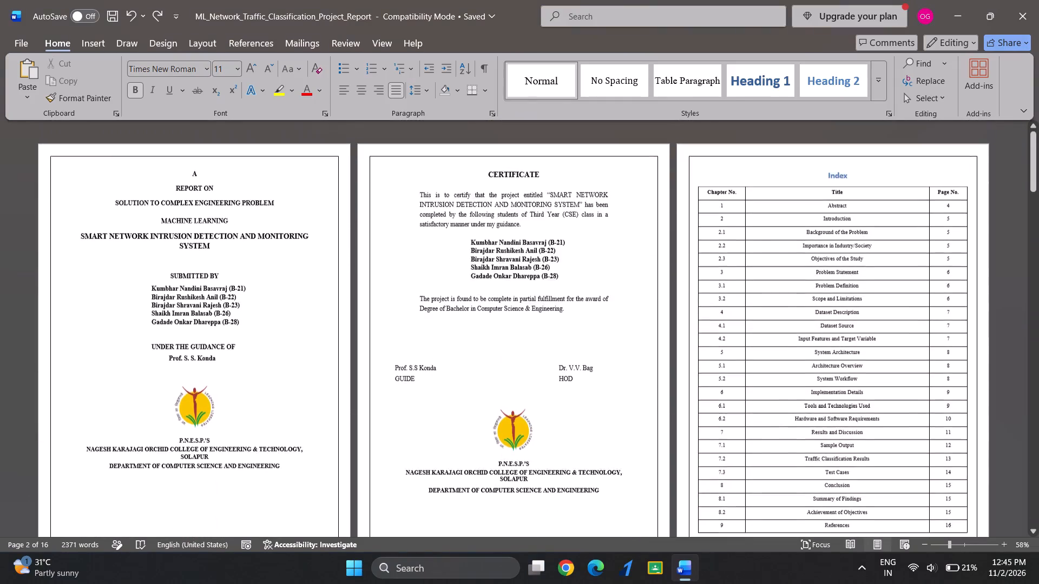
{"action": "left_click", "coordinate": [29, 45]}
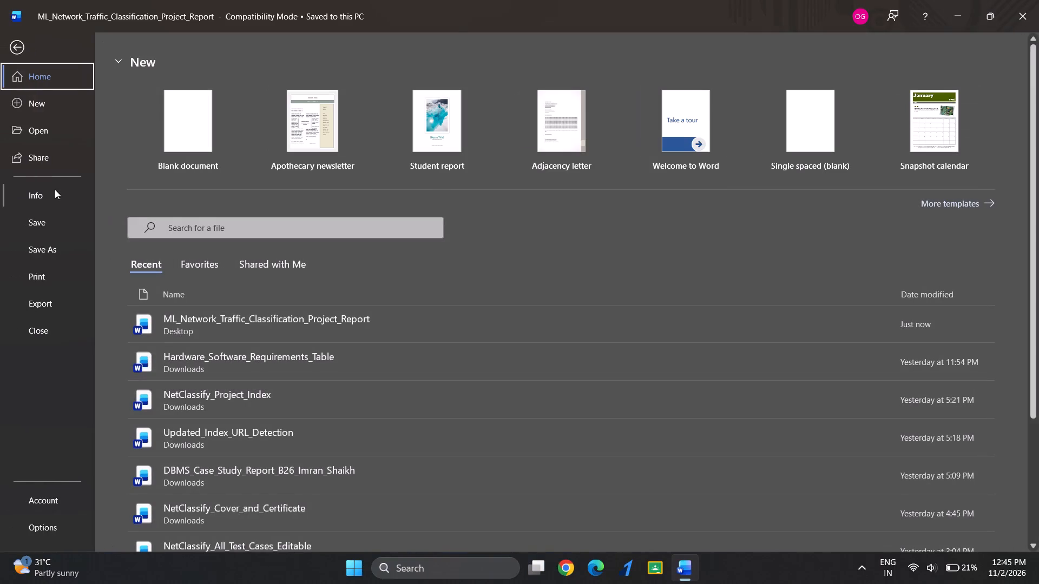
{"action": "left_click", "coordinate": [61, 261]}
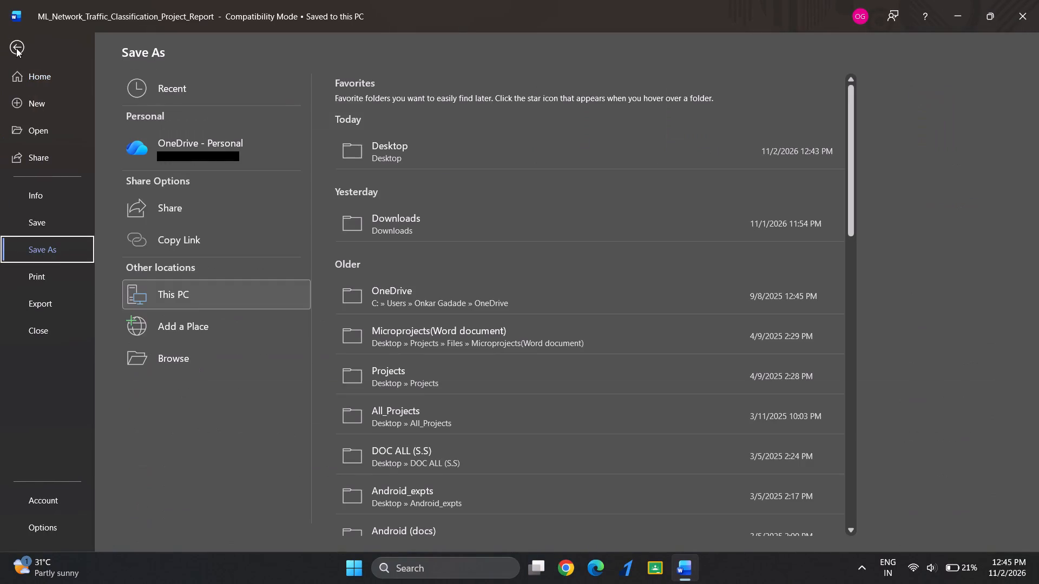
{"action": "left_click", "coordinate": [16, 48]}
Save the report document again.
{"action": "left_click", "coordinate": [456, 234]}
{"action": "key", "text": "ctrl+s"}
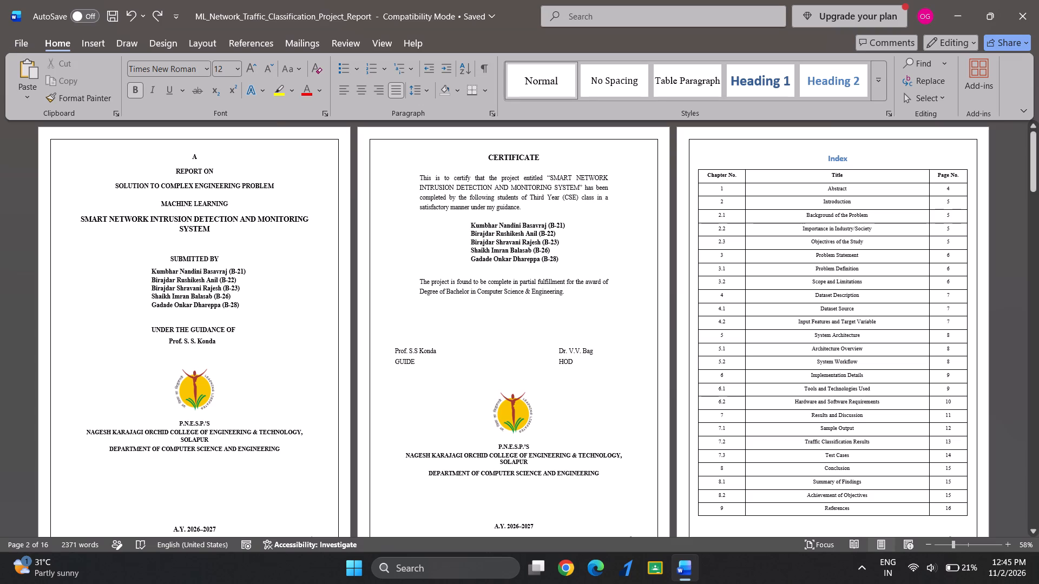
Start saving a copy of the report to the Desktop folder with PDF as the file type.
{"action": "left_click", "coordinate": [25, 33]}
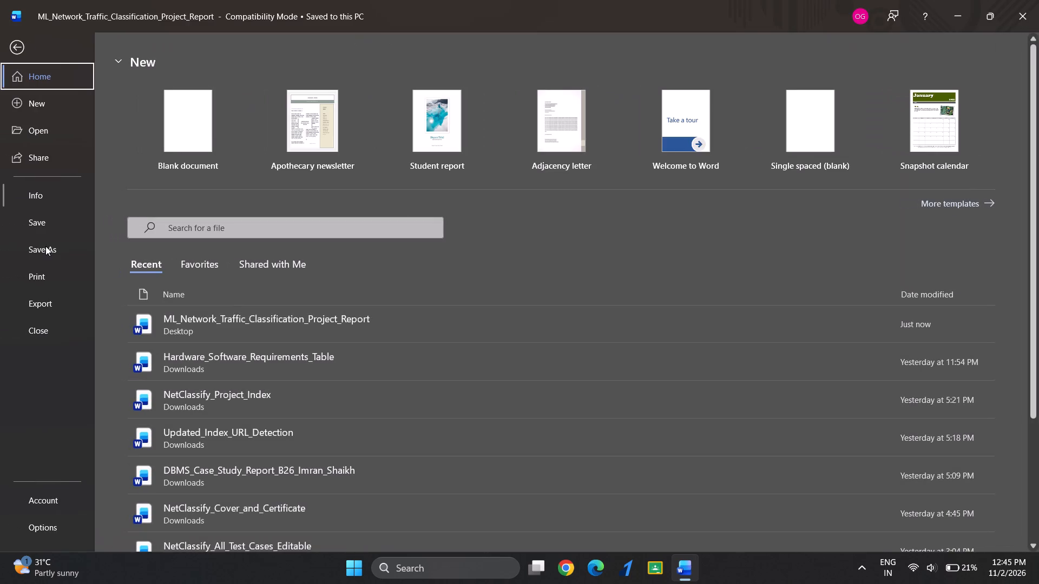
{"action": "left_click", "coordinate": [47, 247]}
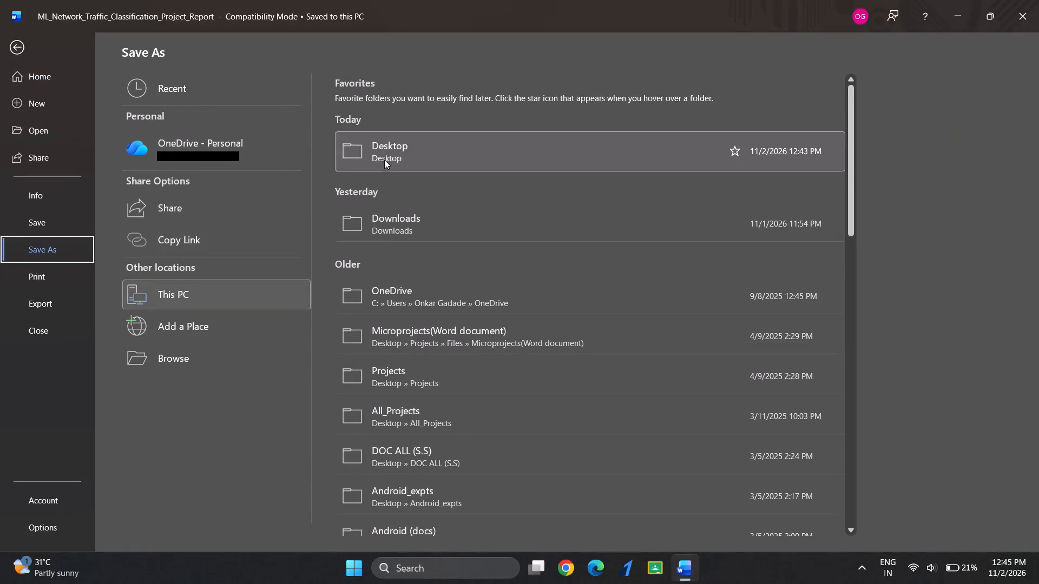
{"action": "left_click", "coordinate": [384, 159]}
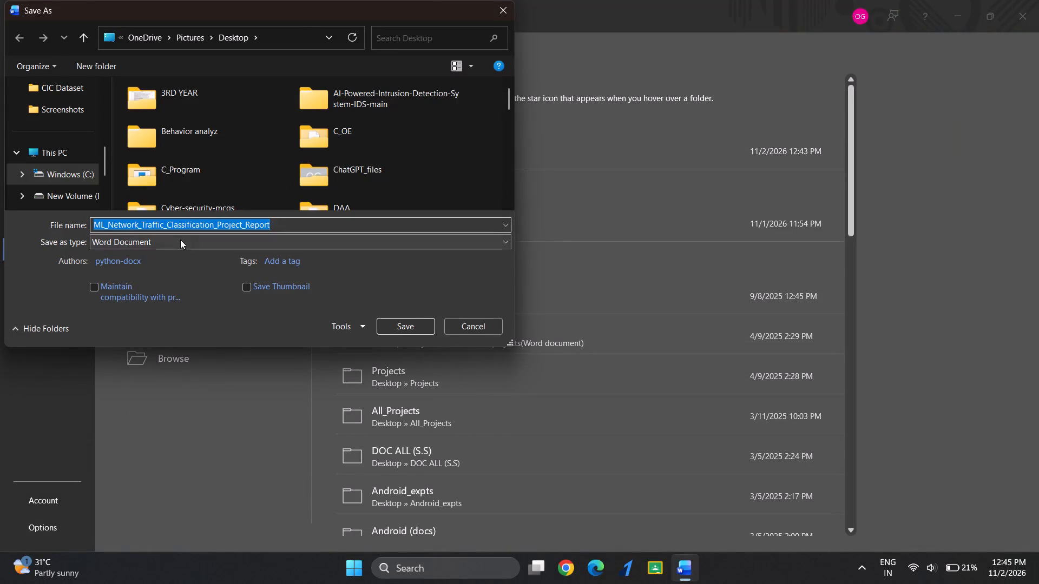
{"action": "left_click", "coordinate": [180, 239]}
{"action": "left_click", "coordinate": [115, 317]}
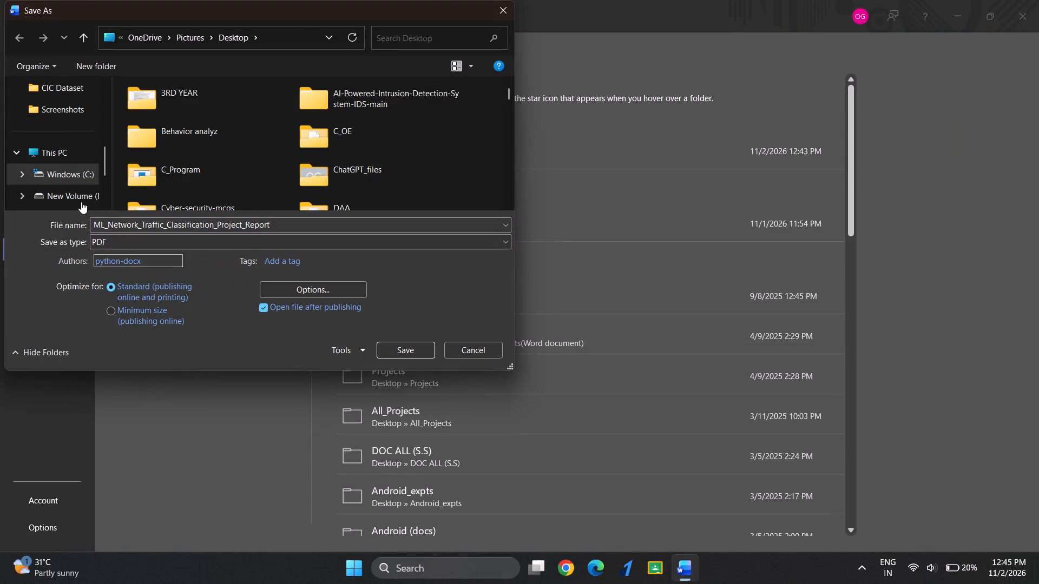
{"action": "scroll", "coordinate": [41, 153], "scroll_direction": "up", "scroll_amount": 5}
{"action": "left_click", "coordinate": [54, 148]}
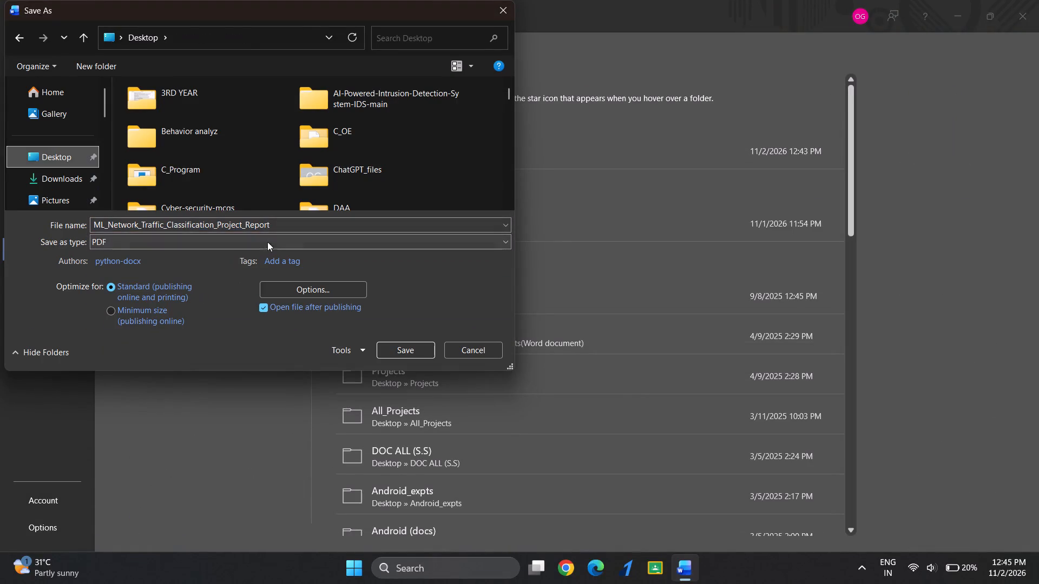
Name the PDF copy ML_PROJECT_REPORT and save it in the Desktop folder.
{"action": "left_click", "coordinate": [278, 223]}
{"action": "left_click", "coordinate": [278, 223]}
{"action": "left_click", "coordinate": [278, 223]}
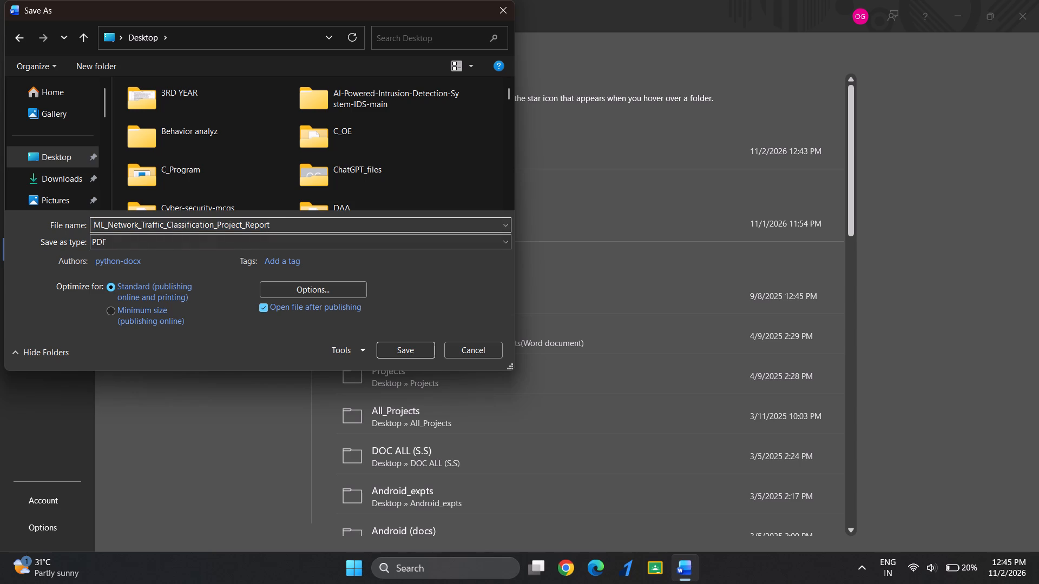
{"action": "key", "text": "BackSpace"}
{"action": "key", "text": "BackSpace"}
{"action": "key", "text": "BackSpace"}
{"action": "key", "text": "BackSpace"}
{"action": "key", "text": "BackSpace"}
{"action": "key", "text": "BackSpace"}
{"action": "key", "text": "BackSpace"}
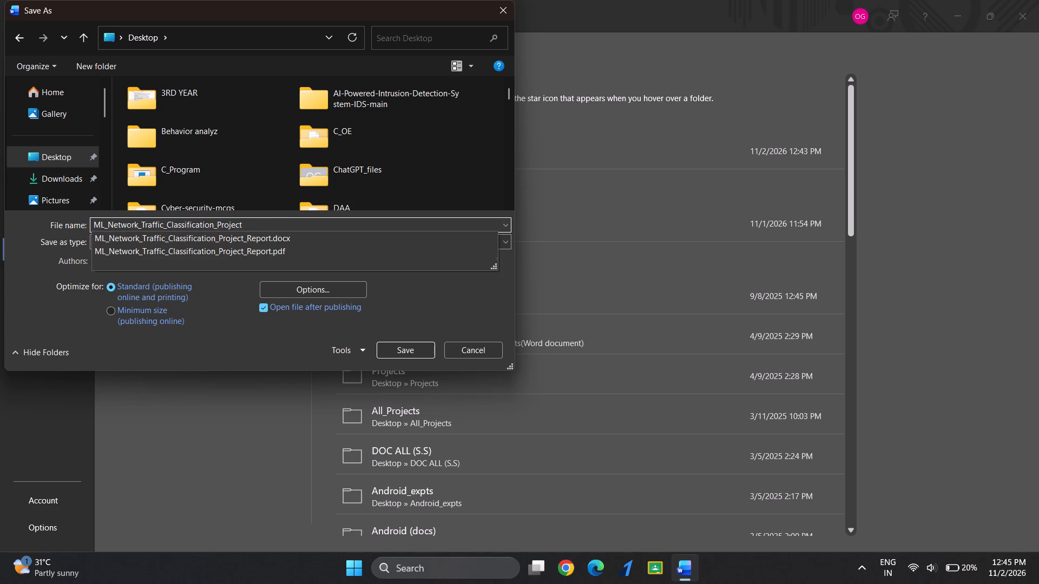
{"action": "key", "text": "BackSpace"}
{"action": "key", "text": "BackSpace"}
{"action": "key", "text": "BackSpace"}
{"action": "key", "text": "BackSpace"}
{"action": "key", "text": "BackSpace"}
{"action": "key", "text": "BackSpace"}
{"action": "key", "text": "BackSpace"}
{"action": "key", "text": "BackSpace"}
{"action": "key", "text": "BackSpace"}
{"action": "key", "text": "BackSpace"}
{"action": "key", "text": "BackSpace"}
{"action": "key", "text": "BackSpace"}
{"action": "key", "text": "BackSpace"}
{"action": "key", "text": "BackSpace"}
{"action": "key", "text": "BackSpace"}
{"action": "key", "text": "BackSpace"}
{"action": "key", "text": "BackSpace"}
{"action": "key", "text": "BackSpace"}
{"action": "key", "text": "BackSpace"}
{"action": "key", "text": "BackSpace"}
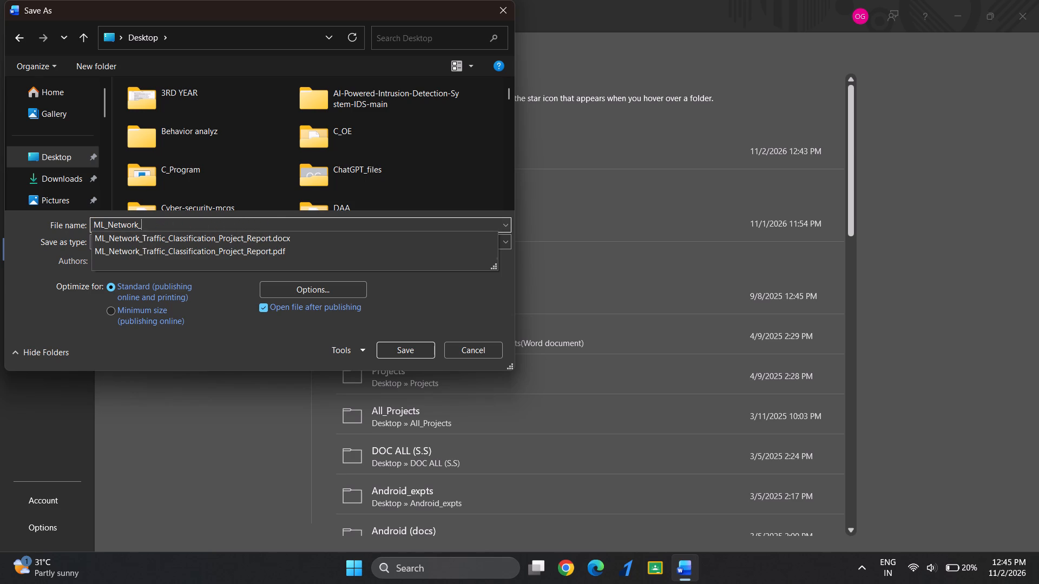
{"action": "key", "text": "BackSpace"}
{"action": "key", "text": "BackSpace"}
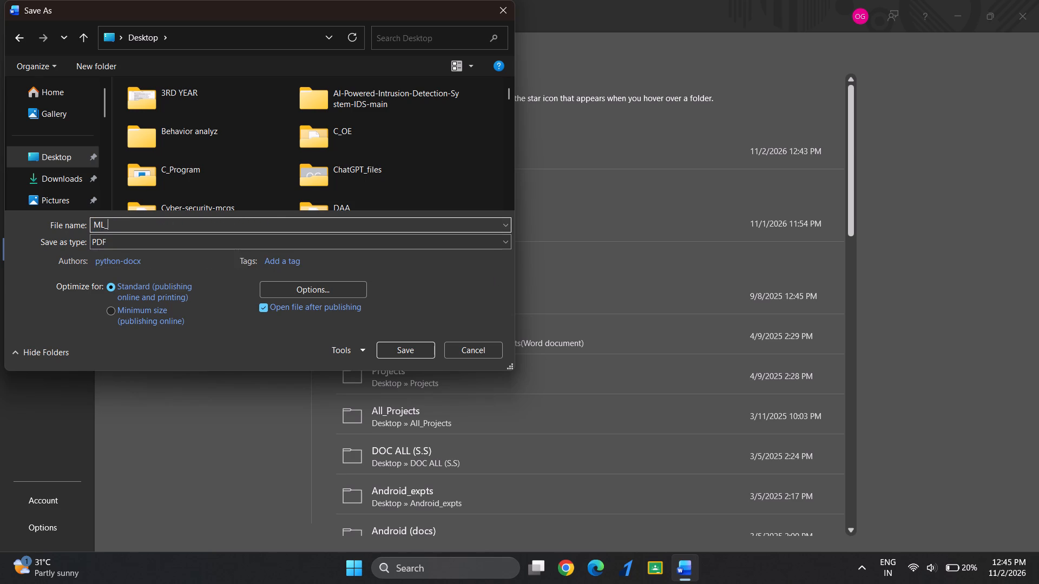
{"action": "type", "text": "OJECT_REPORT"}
{"action": "left_click", "coordinate": [59, 150]}
{"action": "left_click", "coordinate": [391, 343]}
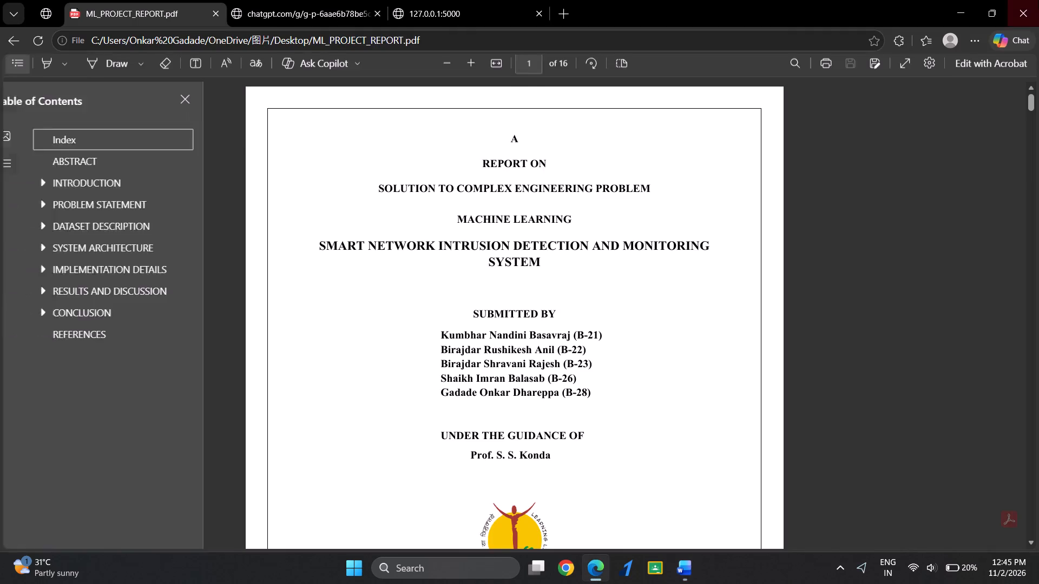
Close the browser window showing the ML_PROJECT_REPORT PDF and the Word report document.
{"action": "left_click", "coordinate": [1038, 0]}
{"action": "left_click", "coordinate": [1028, 0]}
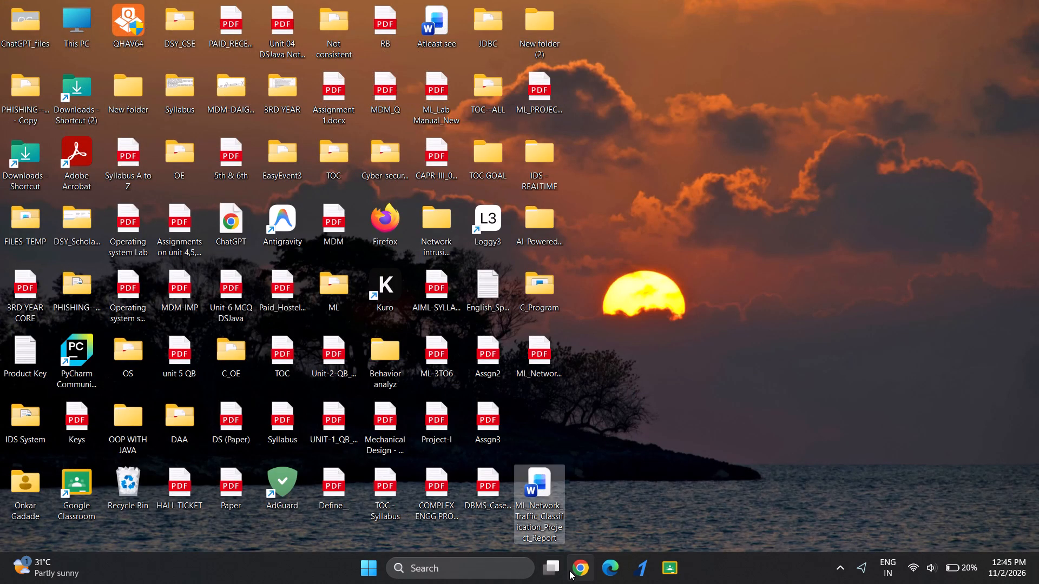
Open Google Chrome with the Official profile.
{"action": "left_click", "coordinate": [569, 570]}
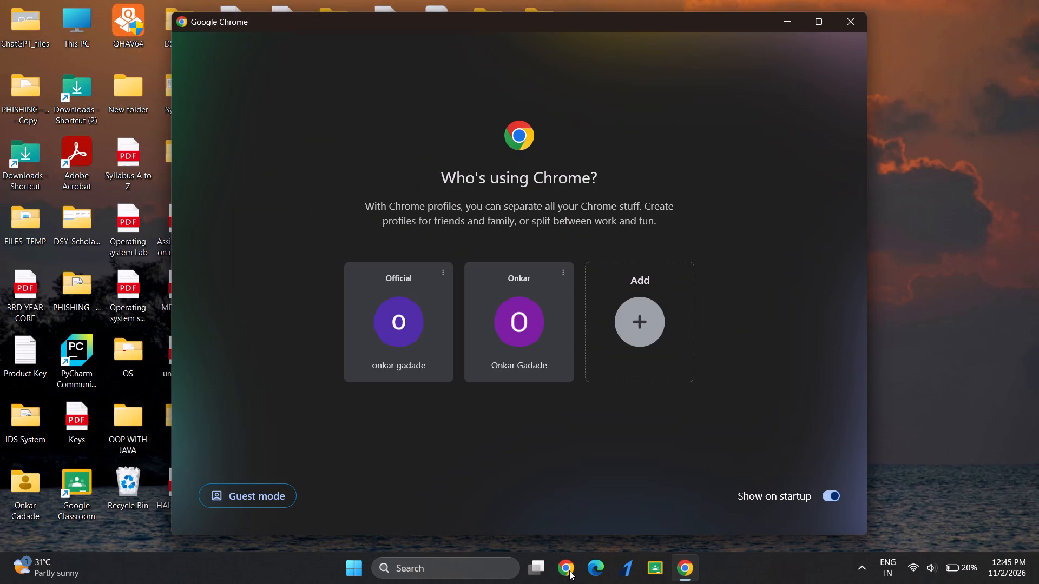
{"action": "left_click", "coordinate": [423, 354]}
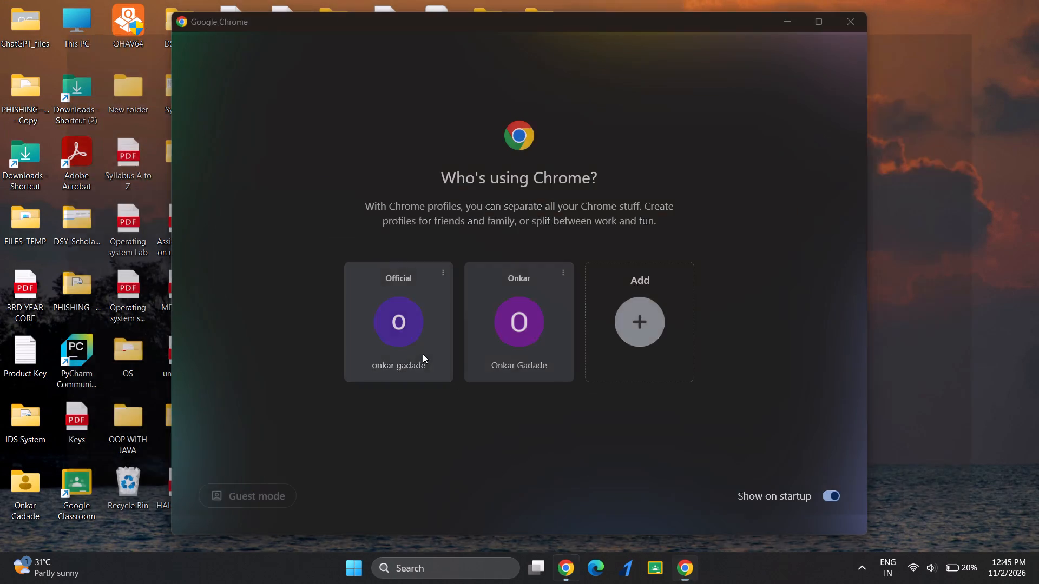
{"action": "left_click", "coordinate": [523, 472]}
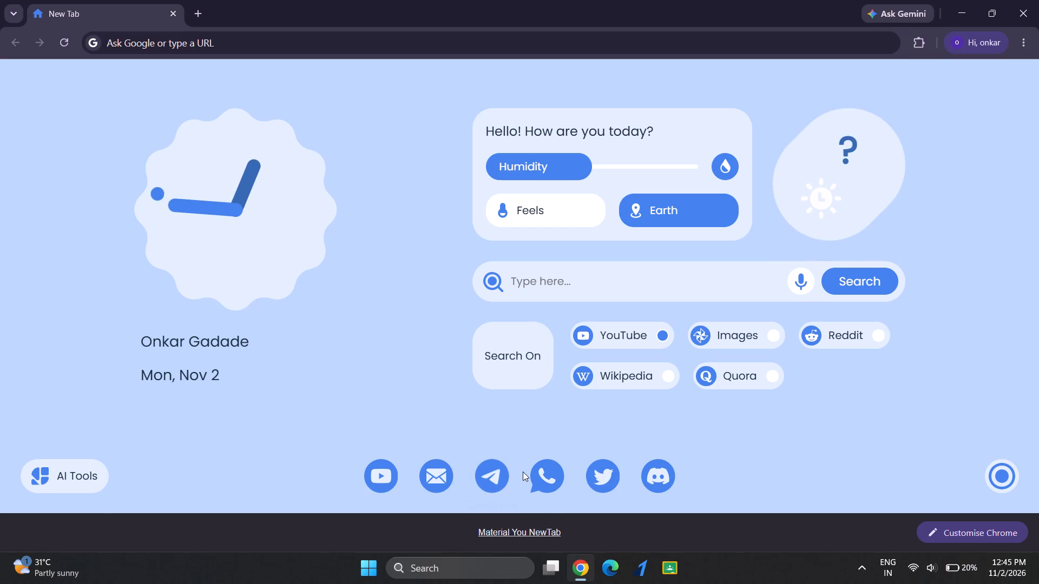
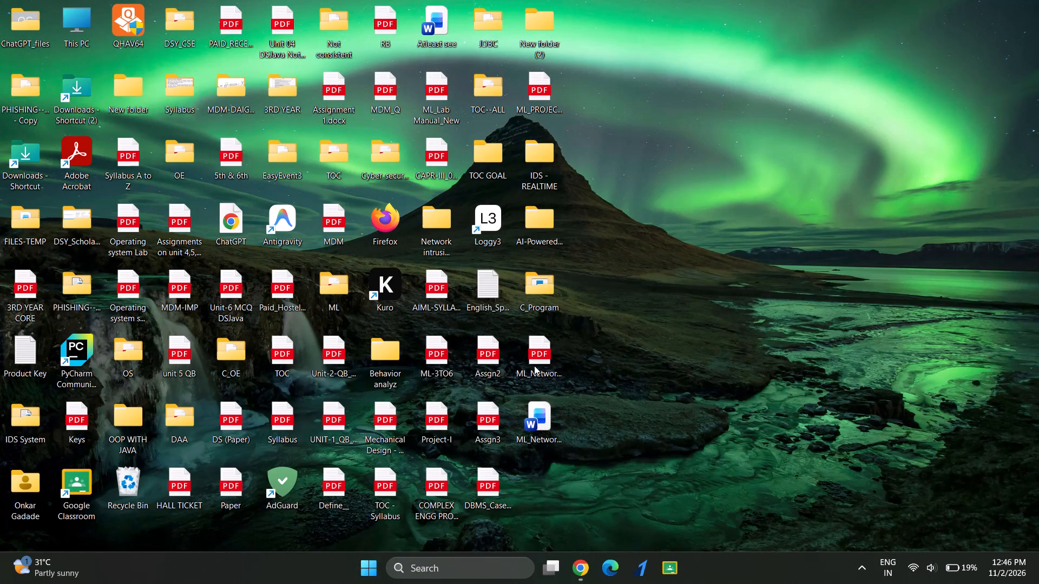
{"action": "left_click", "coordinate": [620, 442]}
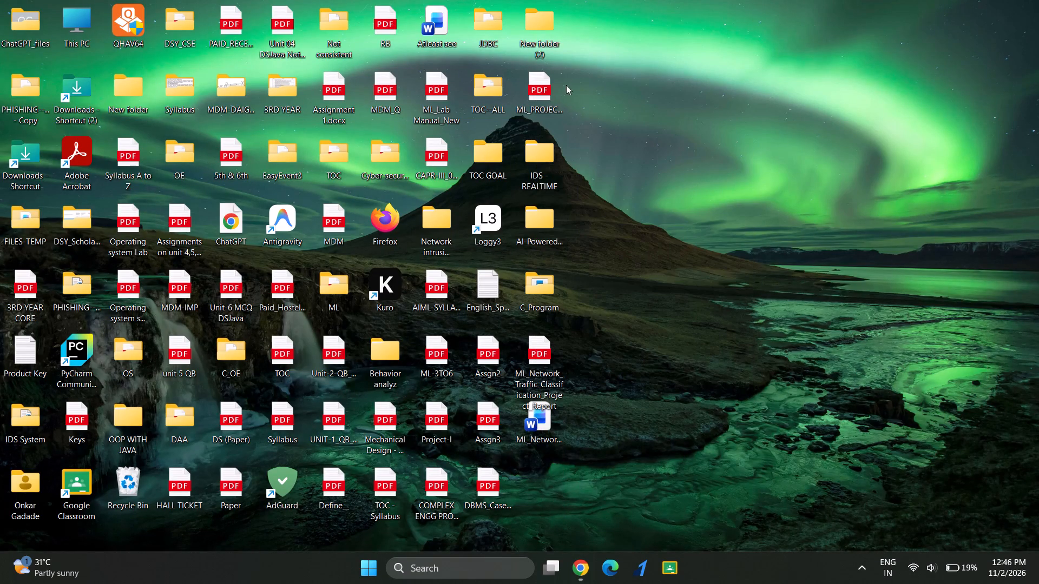
Select the exported ML_PROJECT_REPORT PDF on the desktop and bring up its available file actions.
{"action": "left_click", "coordinate": [545, 90]}
{"action": "right_click", "coordinate": [545, 90]}
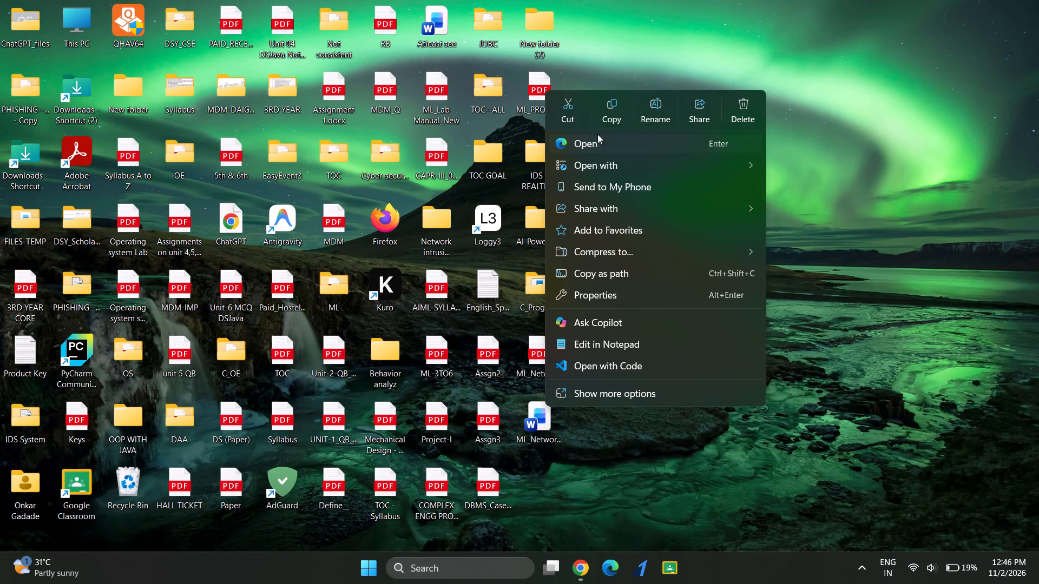
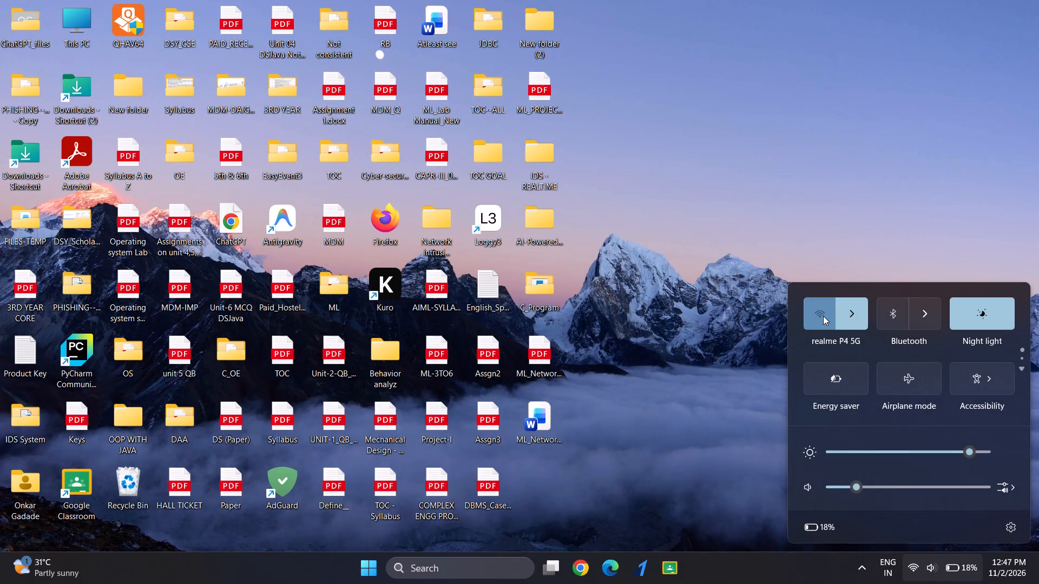
Lower the screen brightness to 0 and return to the desktop.
{"action": "left_click_drag", "start_coordinate": [838, 459], "coordinate": [772, 448]}
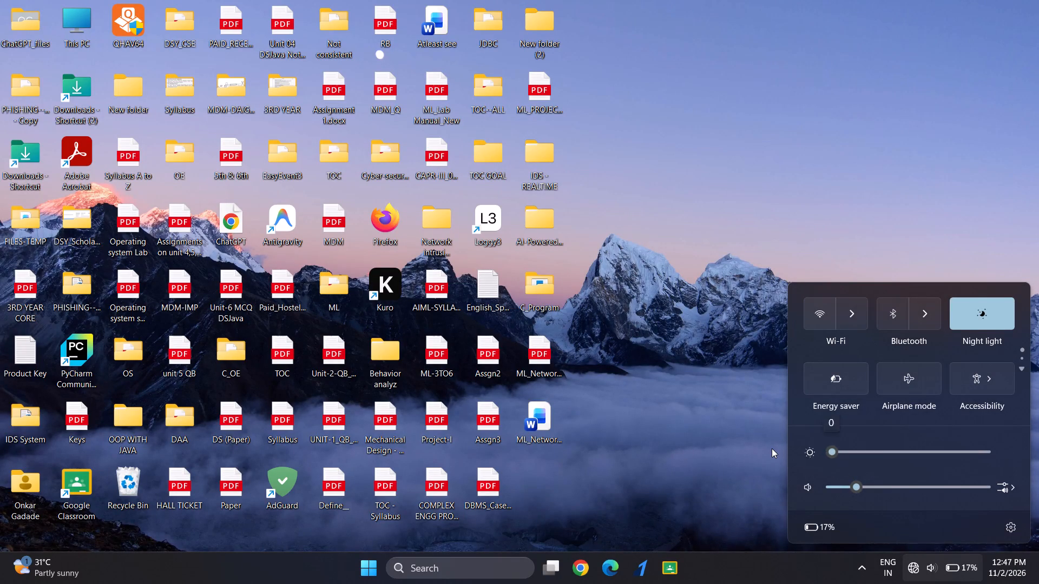
{"action": "left_click", "coordinate": [772, 448]}
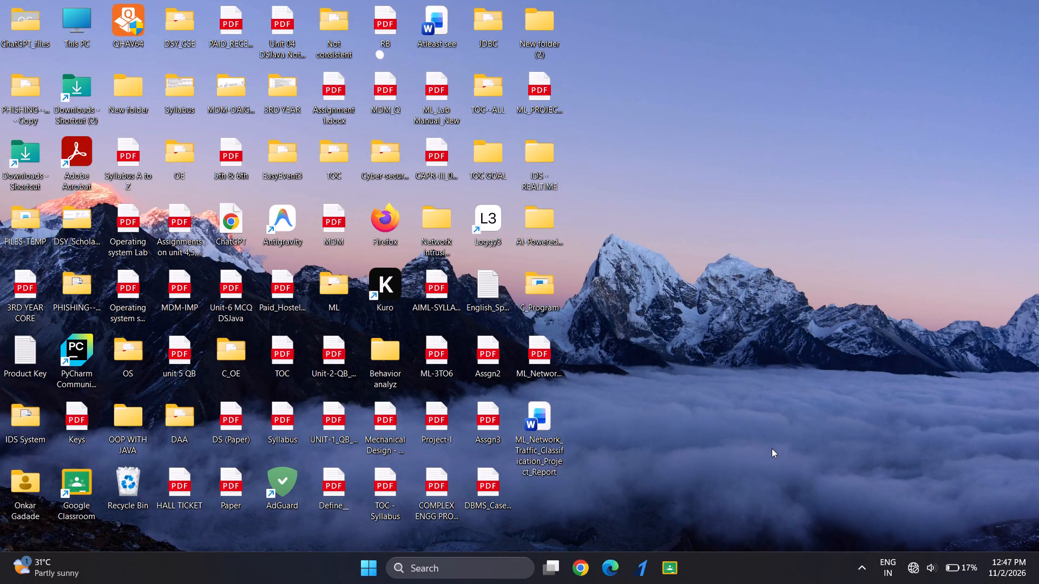